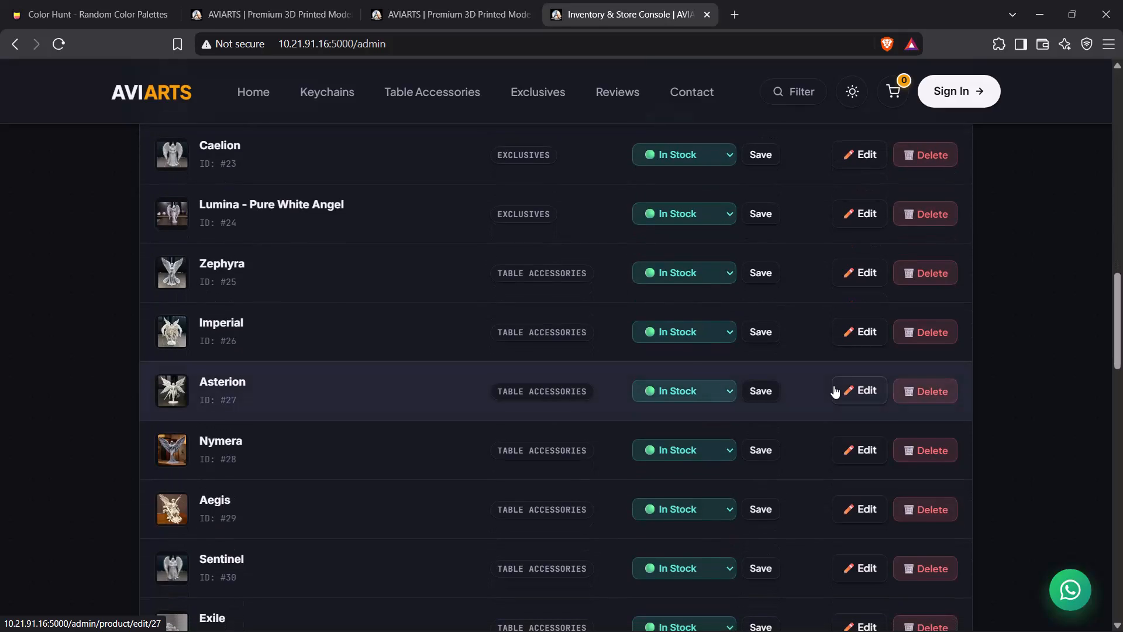
Review the active inventory list from Asterion (ID #27) to Cape of Vengeance (ID #49), examining the dark figurines' thumbnails up close.
{"action": "scroll", "coordinate": [833, 386], "scroll_direction": "down", "scroll_amount": 3}
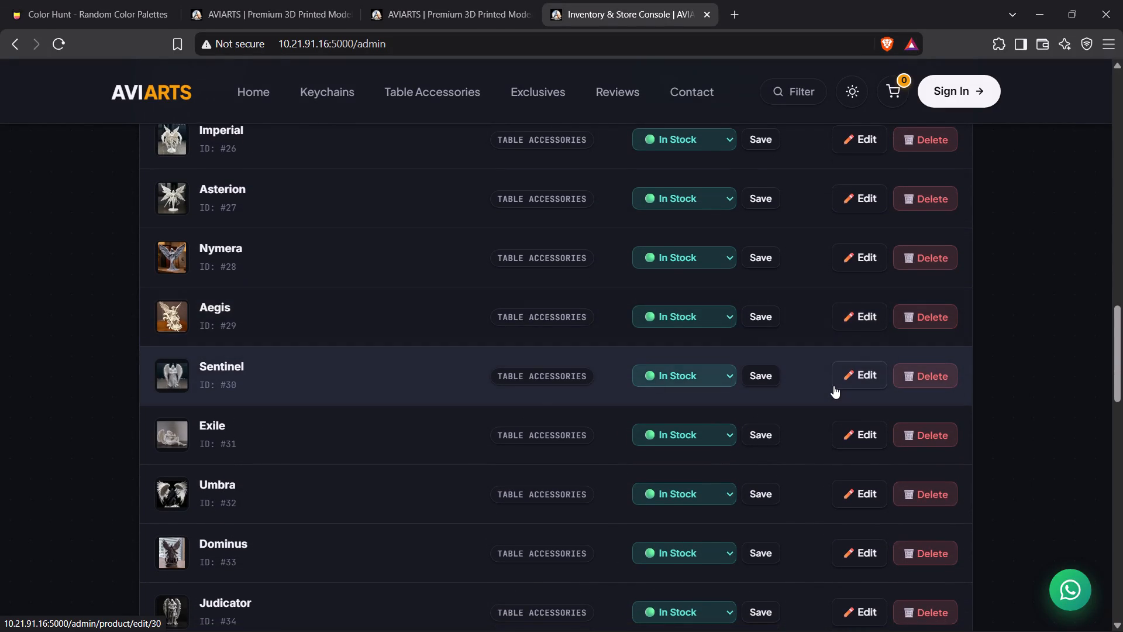
{"action": "scroll", "coordinate": [833, 386], "scroll_direction": "down", "scroll_amount": 2}
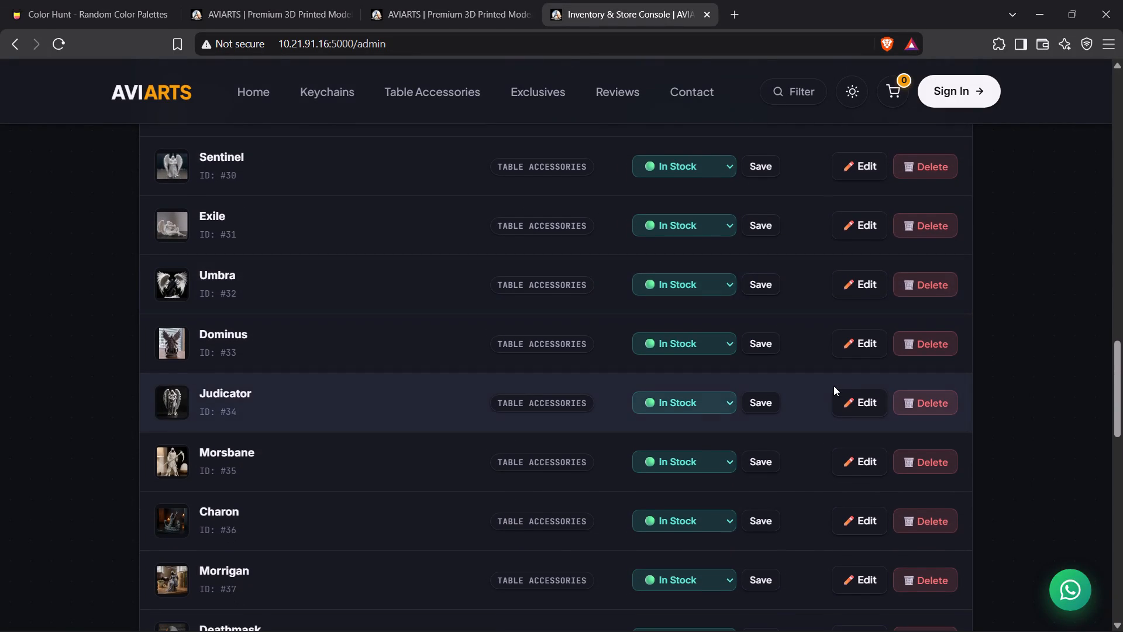
{"action": "scroll", "coordinate": [833, 386], "scroll_direction": "down", "scroll_amount": 3}
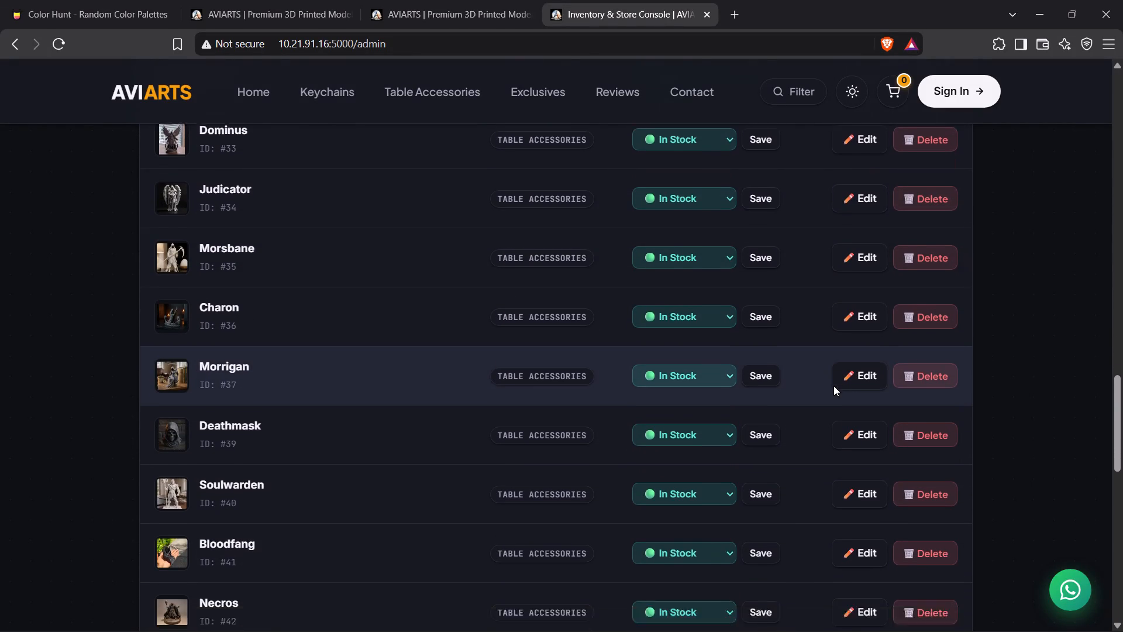
{"action": "scroll", "coordinate": [833, 386], "scroll_direction": "down", "scroll_amount": 2}
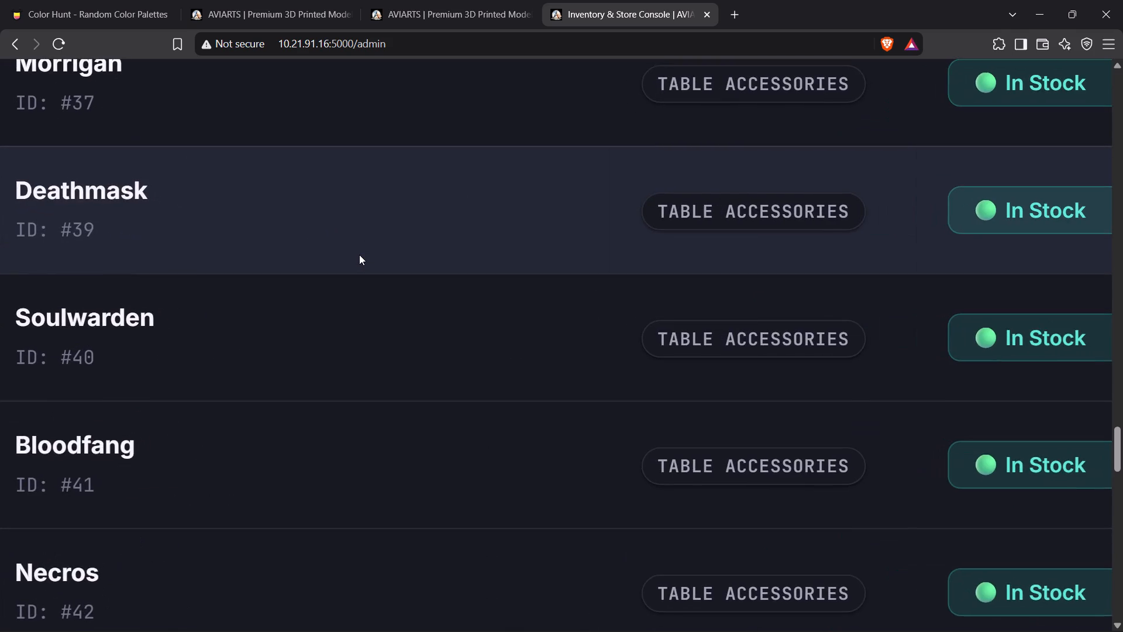
{"action": "scroll", "coordinate": [359, 255], "scroll_direction": "right", "scroll_amount": 3}
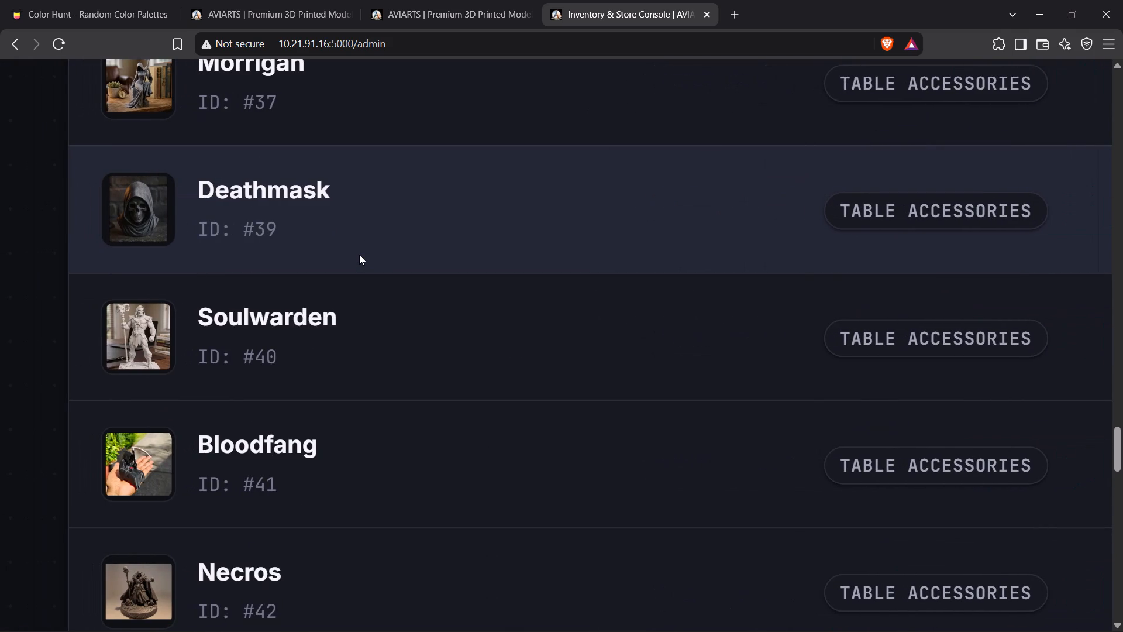
{"action": "scroll", "coordinate": [359, 255], "scroll_direction": "down", "scroll_amount": 2}
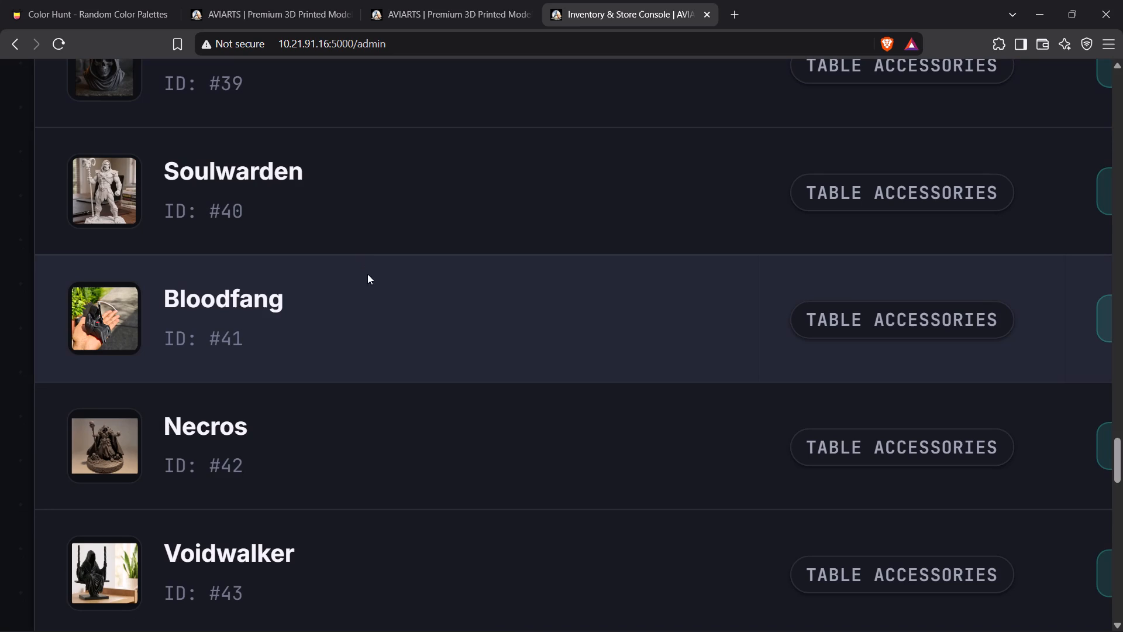
{"action": "scroll", "coordinate": [357, 314], "scroll_direction": "down", "scroll_amount": 3}
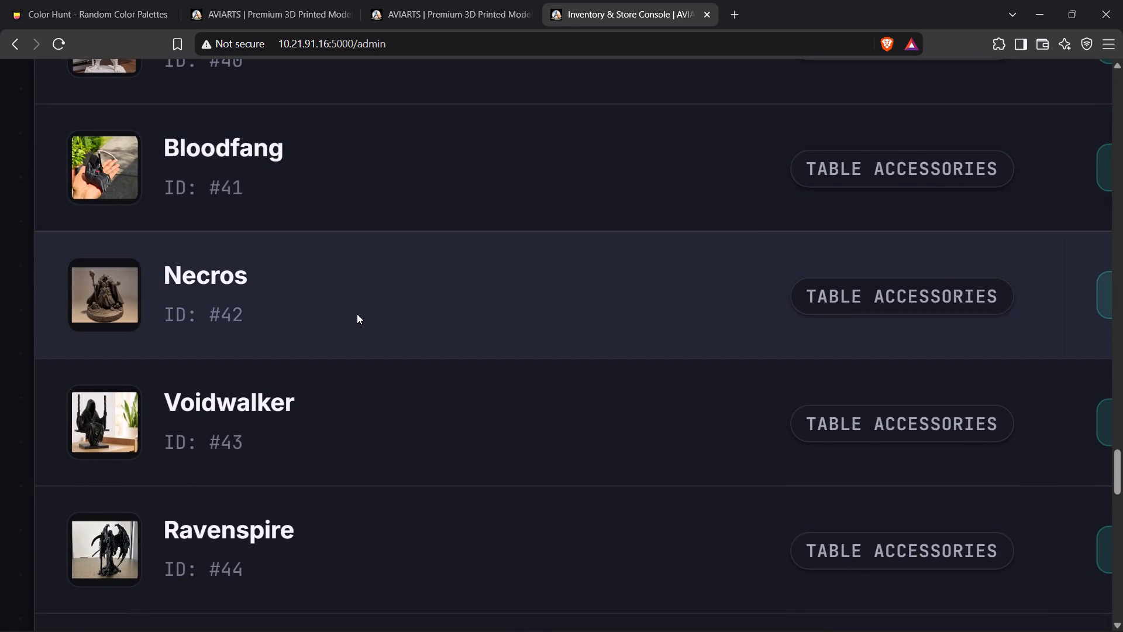
{"action": "scroll", "coordinate": [357, 314], "scroll_direction": "up", "scroll_amount": 4}
{"action": "scroll", "coordinate": [152, 281], "scroll_direction": "right", "scroll_amount": 1}
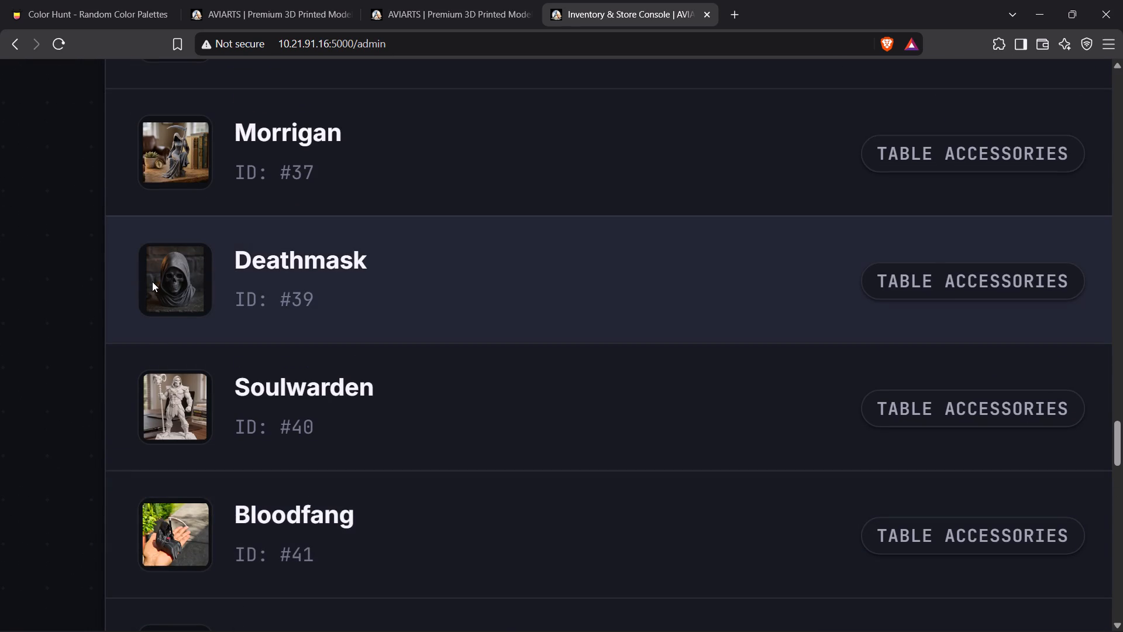
{"action": "scroll", "coordinate": [175, 323], "scroll_direction": "down", "scroll_amount": 5}
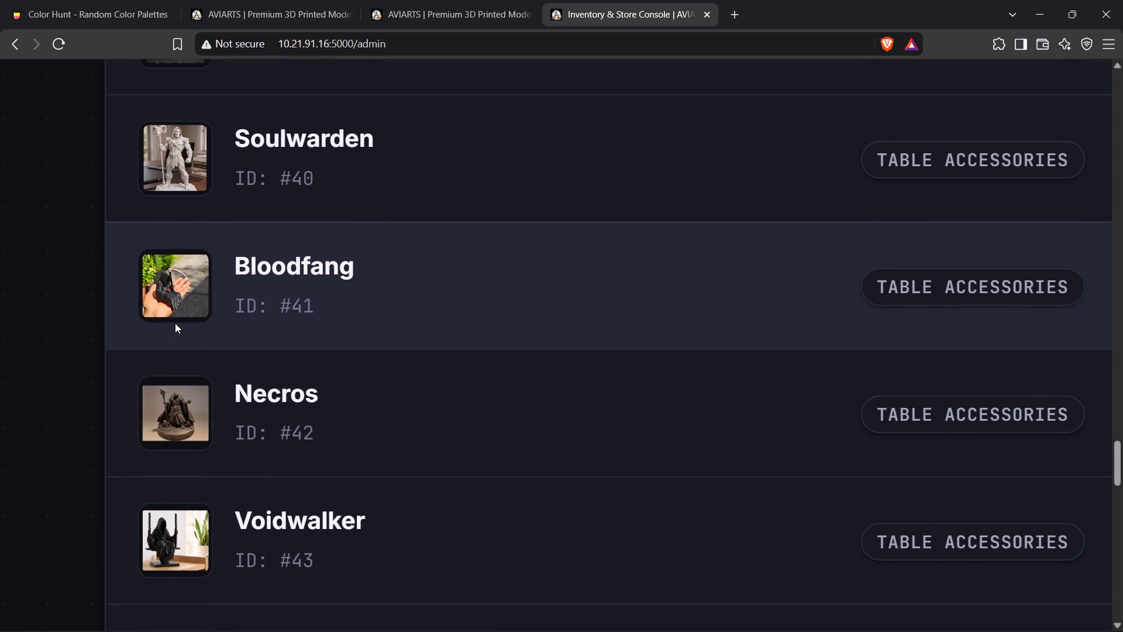
{"action": "scroll", "coordinate": [175, 323], "scroll_direction": "down", "scroll_amount": 7}
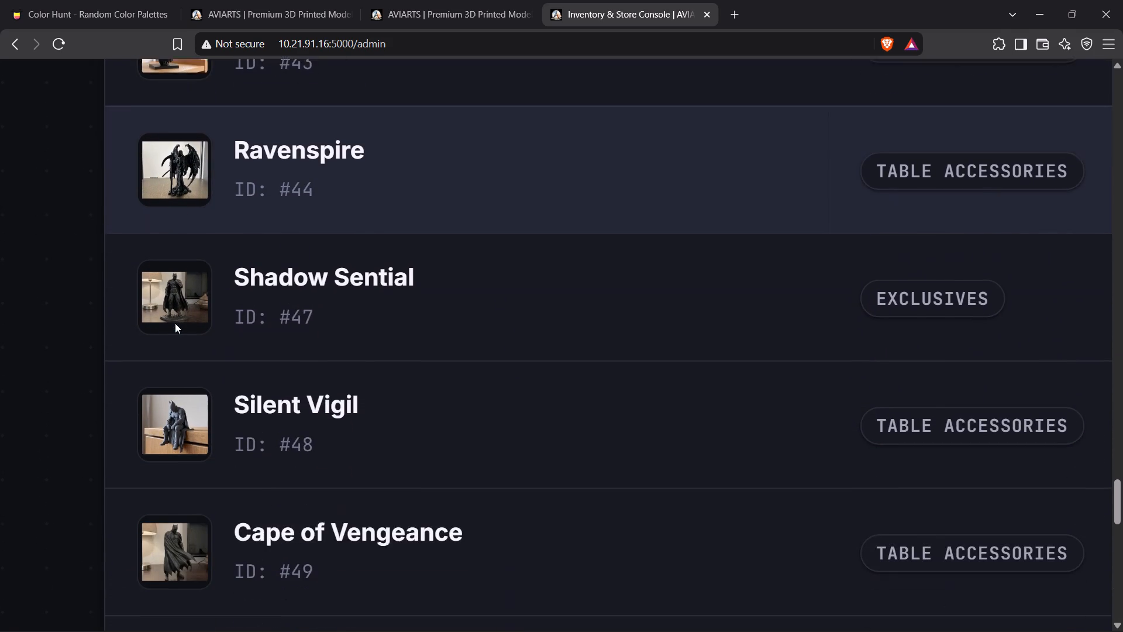
{"action": "scroll", "coordinate": [175, 323], "scroll_direction": "down", "scroll_amount": 1}
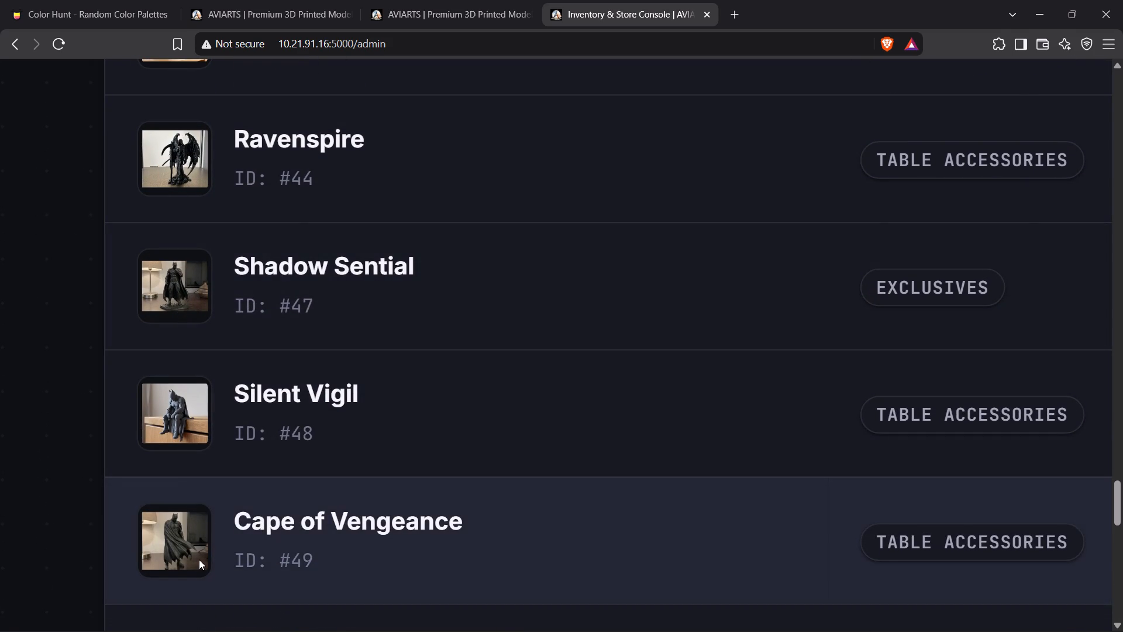
Recheck the enlarged product thumbnails in reverse order, from Cape of Vengeance (ID #49) back to the car models before Elysia.
{"action": "scroll", "coordinate": [199, 559], "scroll_direction": "up", "scroll_amount": 9}
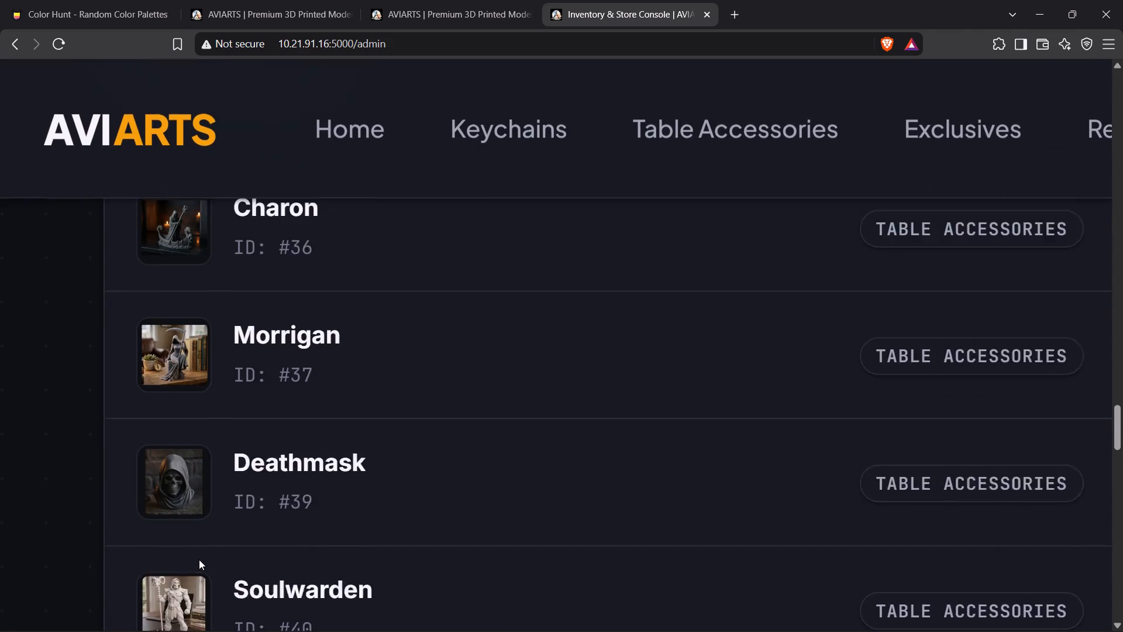
{"action": "scroll", "coordinate": [199, 559], "scroll_direction": "up", "scroll_amount": 2}
{"action": "scroll", "coordinate": [203, 383], "scroll_direction": "up", "scroll_amount": 3}
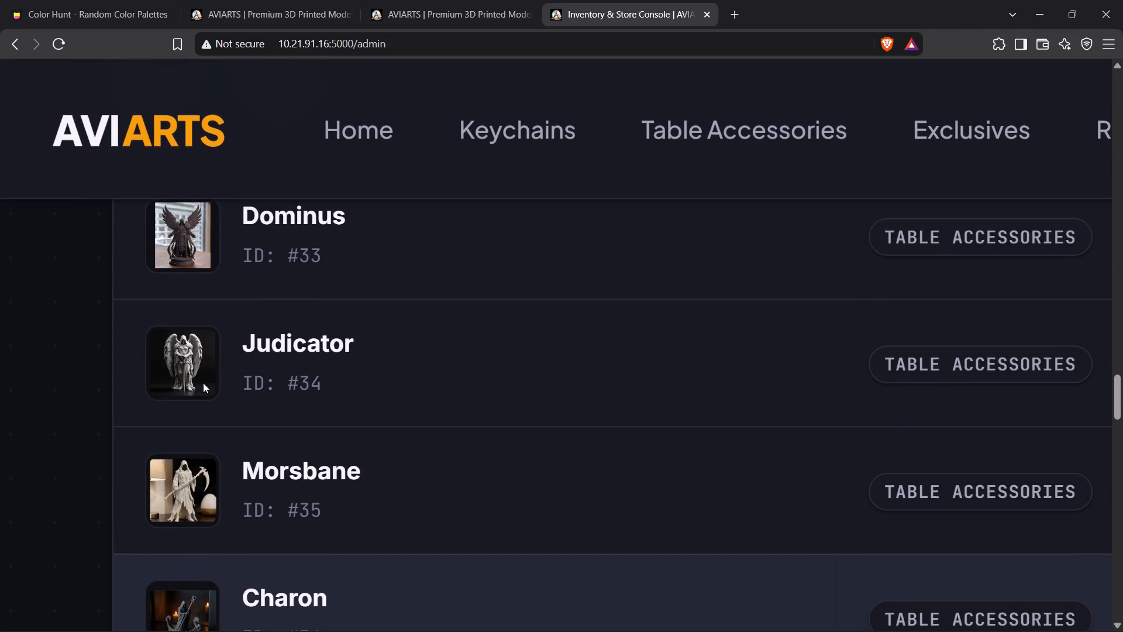
{"action": "scroll", "coordinate": [203, 383], "scroll_direction": "up", "scroll_amount": 5}
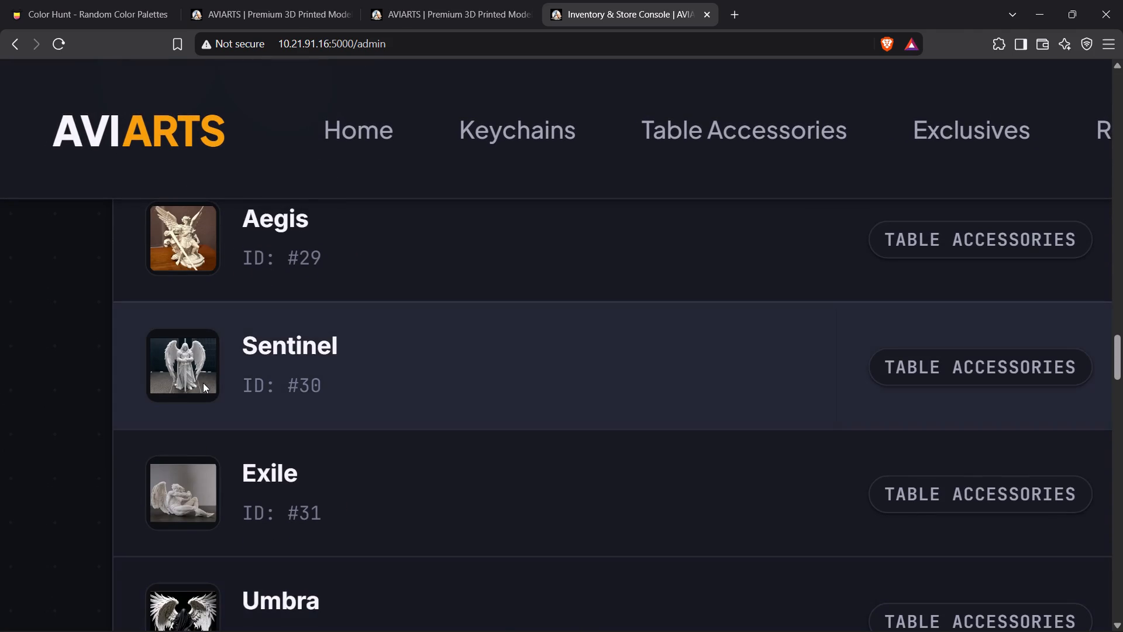
{"action": "scroll", "coordinate": [203, 383], "scroll_direction": "up", "scroll_amount": 15}
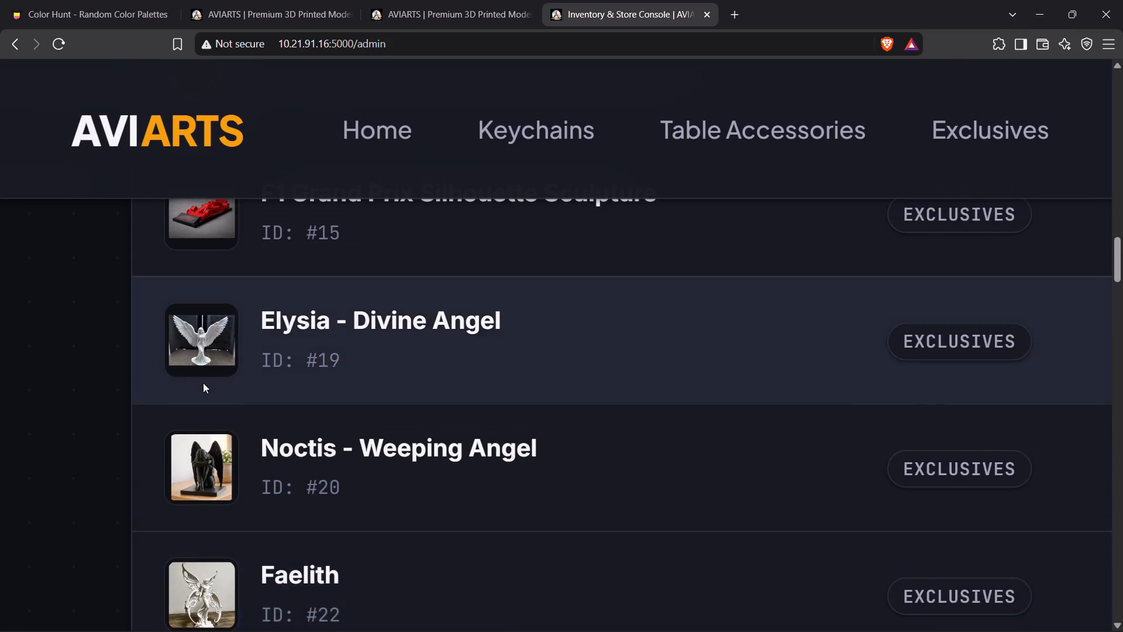
{"action": "scroll", "coordinate": [203, 383], "scroll_direction": "up", "scroll_amount": 2}
Examine the product thumbnails and categories from Collectible Porsche 992 GT3 Voronoi (ID #13) through Knightfall (ID #50).
{"action": "scroll", "coordinate": [203, 383], "scroll_direction": "down", "scroll_amount": 1}
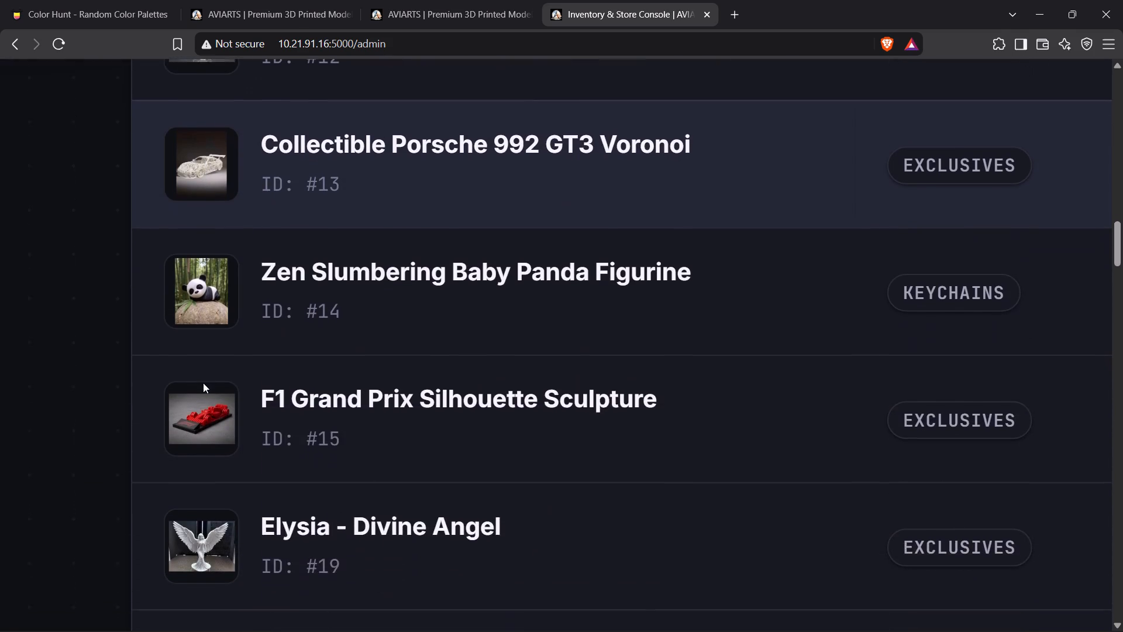
{"action": "scroll", "coordinate": [203, 383], "scroll_direction": "down", "scroll_amount": 4}
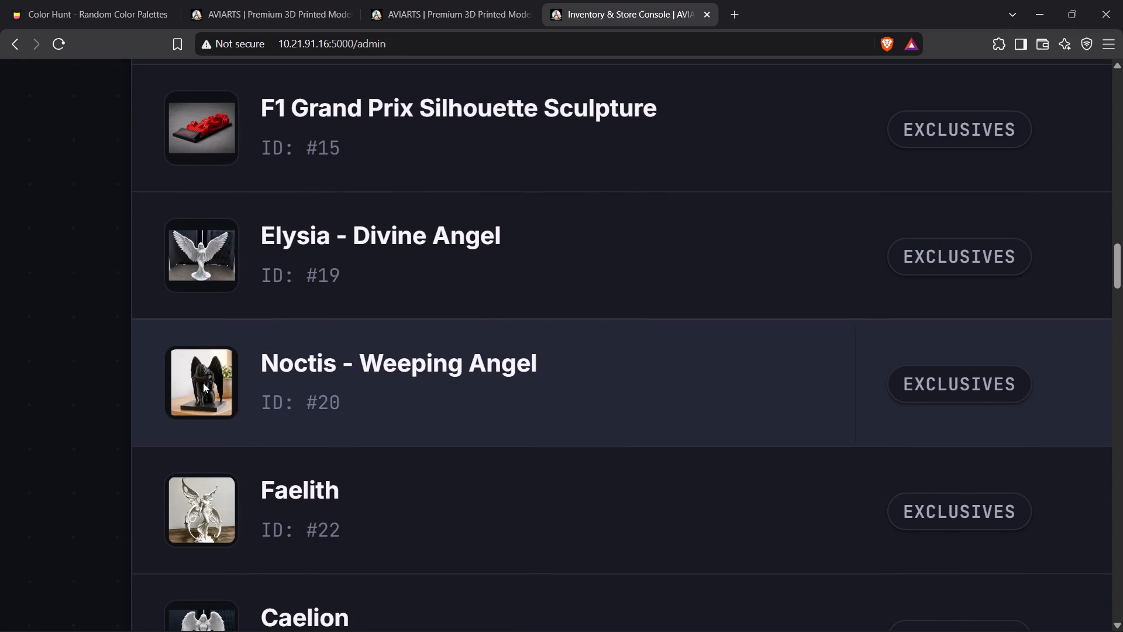
{"action": "scroll", "coordinate": [203, 383], "scroll_direction": "down", "scroll_amount": 1}
{"action": "scroll", "coordinate": [203, 383], "scroll_direction": "left", "scroll_amount": 1}
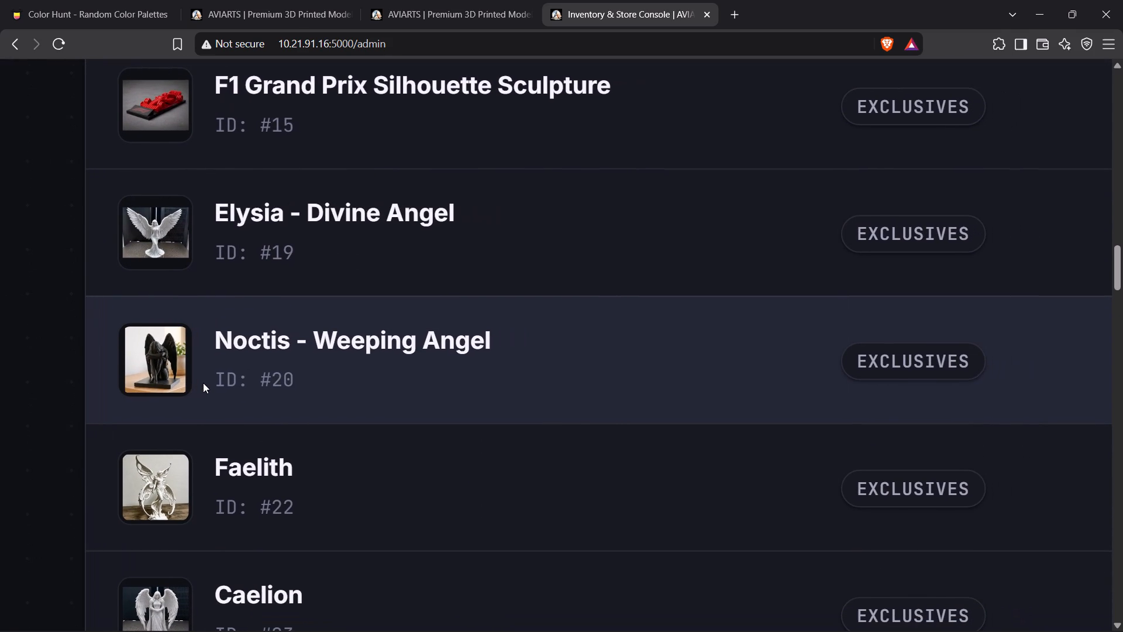
{"action": "scroll", "coordinate": [203, 383], "scroll_direction": "left", "scroll_amount": 1}
{"action": "scroll", "coordinate": [203, 383], "scroll_direction": "down", "scroll_amount": 1}
{"action": "scroll", "coordinate": [203, 383], "scroll_direction": "up", "scroll_amount": 1}
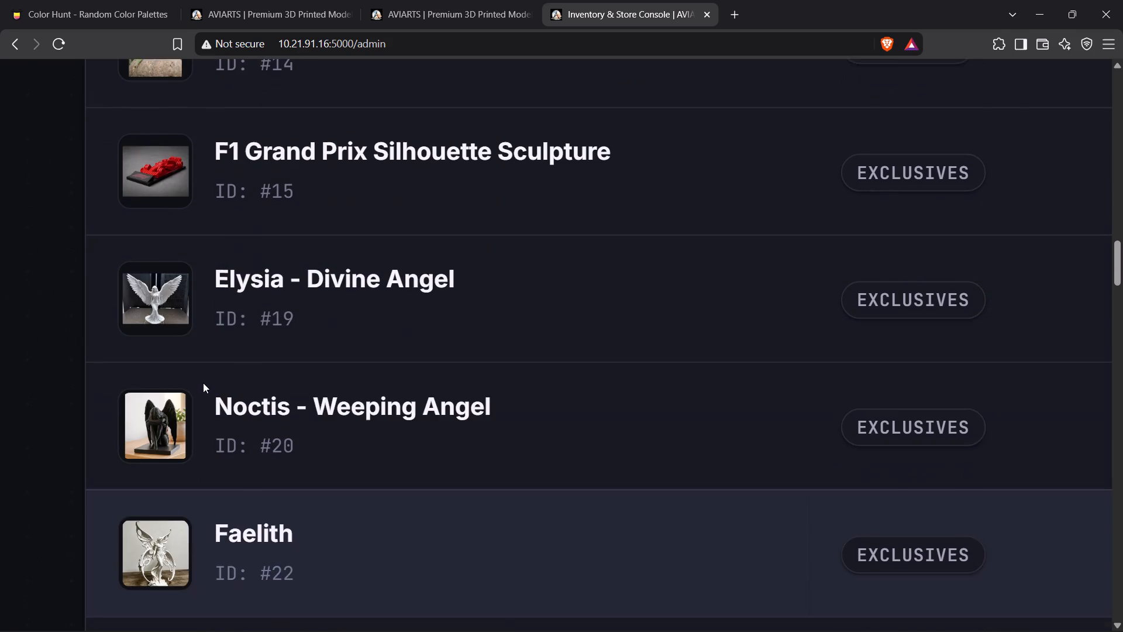
{"action": "scroll", "coordinate": [203, 383], "scroll_direction": "up", "scroll_amount": 1}
{"action": "scroll", "coordinate": [203, 383], "scroll_direction": "down", "scroll_amount": 7}
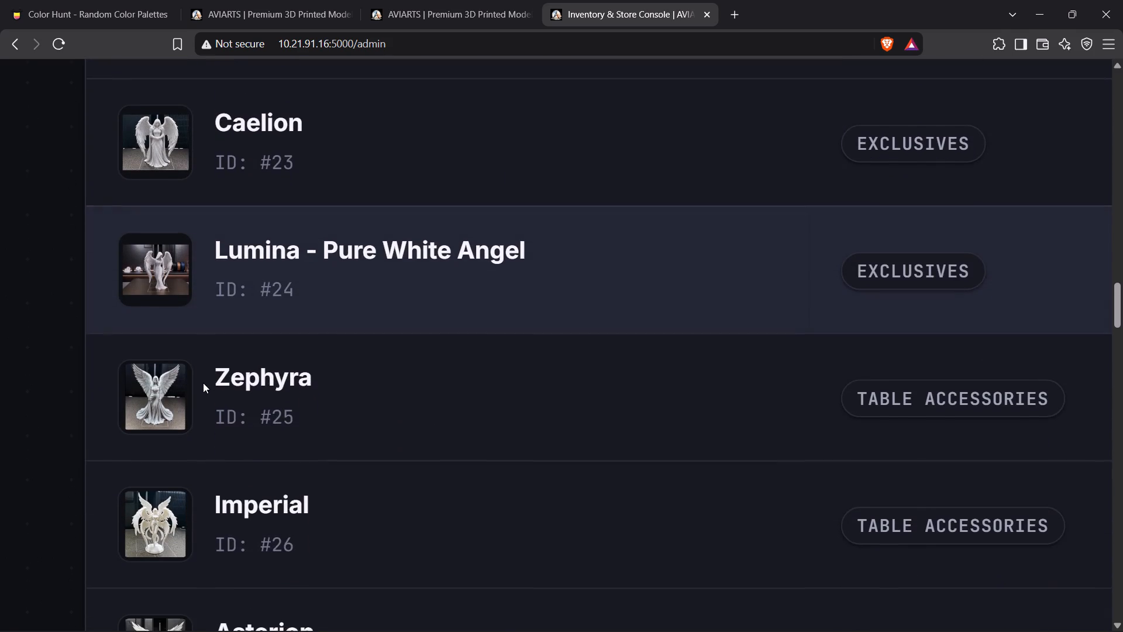
{"action": "scroll", "coordinate": [203, 383], "scroll_direction": "down", "scroll_amount": 10}
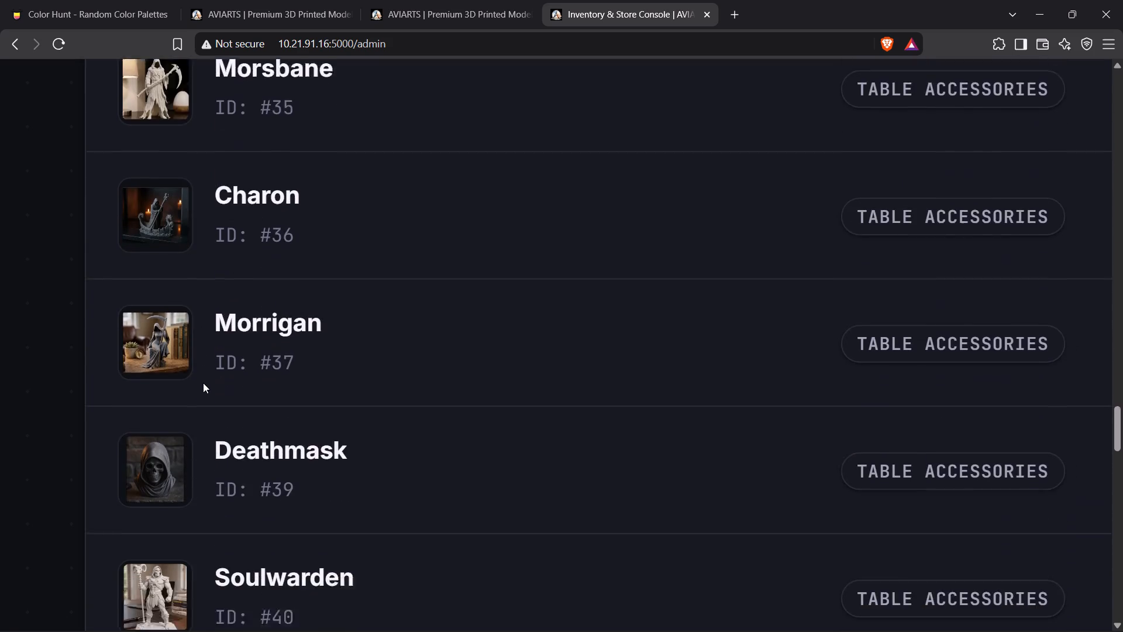
{"action": "scroll", "coordinate": [203, 383], "scroll_direction": "down", "scroll_amount": 2}
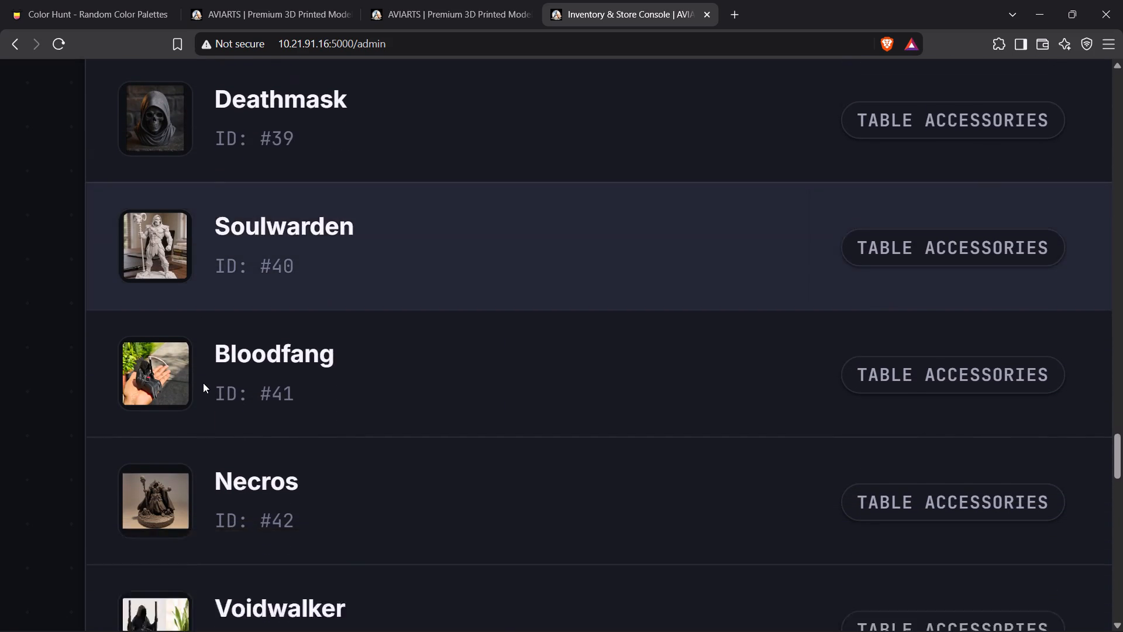
{"action": "scroll", "coordinate": [203, 383], "scroll_direction": "down", "scroll_amount": 7}
{"action": "scroll", "coordinate": [203, 383], "scroll_direction": "up", "scroll_amount": 3}
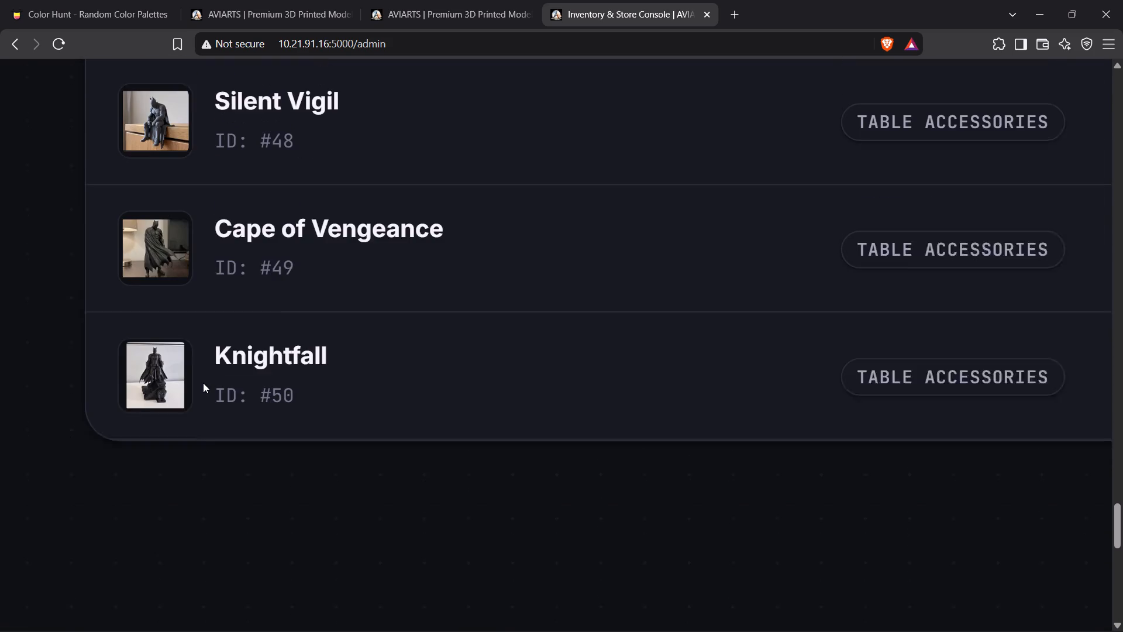
{"action": "scroll", "coordinate": [203, 383], "scroll_direction": "up", "scroll_amount": 2}
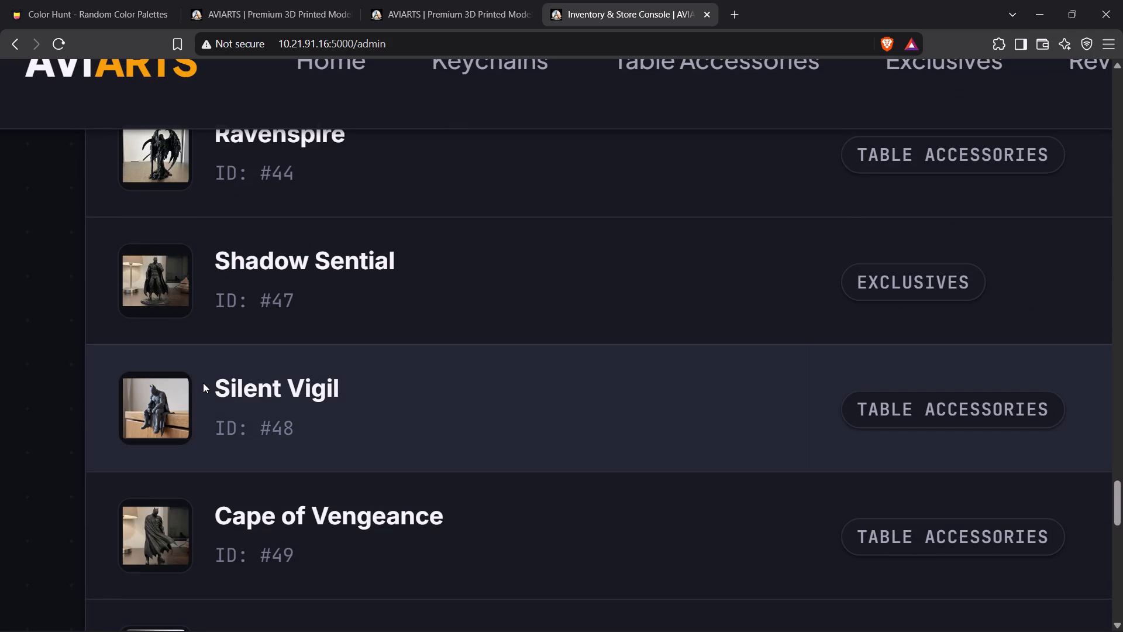
{"action": "scroll", "coordinate": [203, 383], "scroll_direction": "down", "scroll_amount": 2}
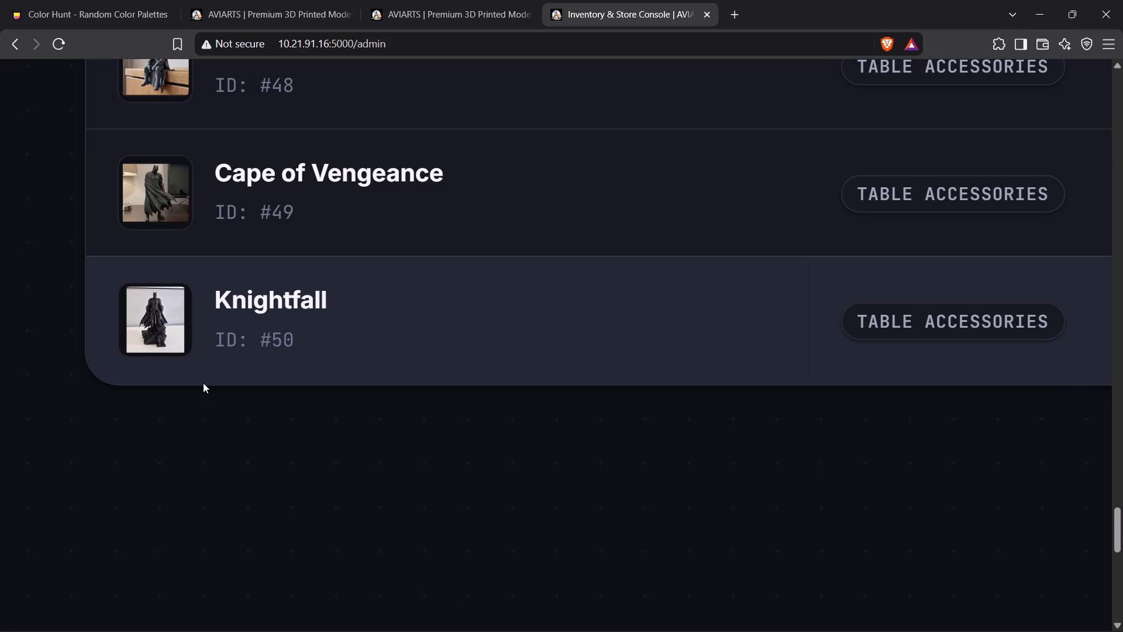
Recheck the product thumbnails and categories in reverse order, from Knightfall (ID #50) back to F1 Grand Prix Silhouette Sculpture (ID #15).
{"action": "scroll", "coordinate": [203, 383], "scroll_direction": "up", "scroll_amount": 3}
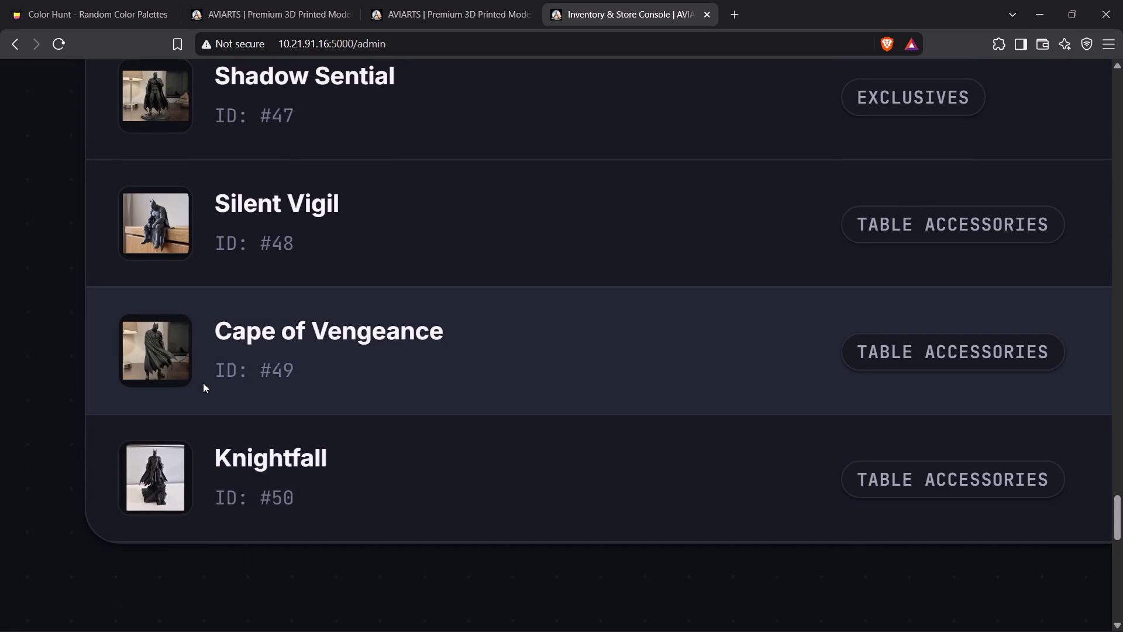
{"action": "scroll", "coordinate": [203, 426], "scroll_direction": "up", "scroll_amount": 5}
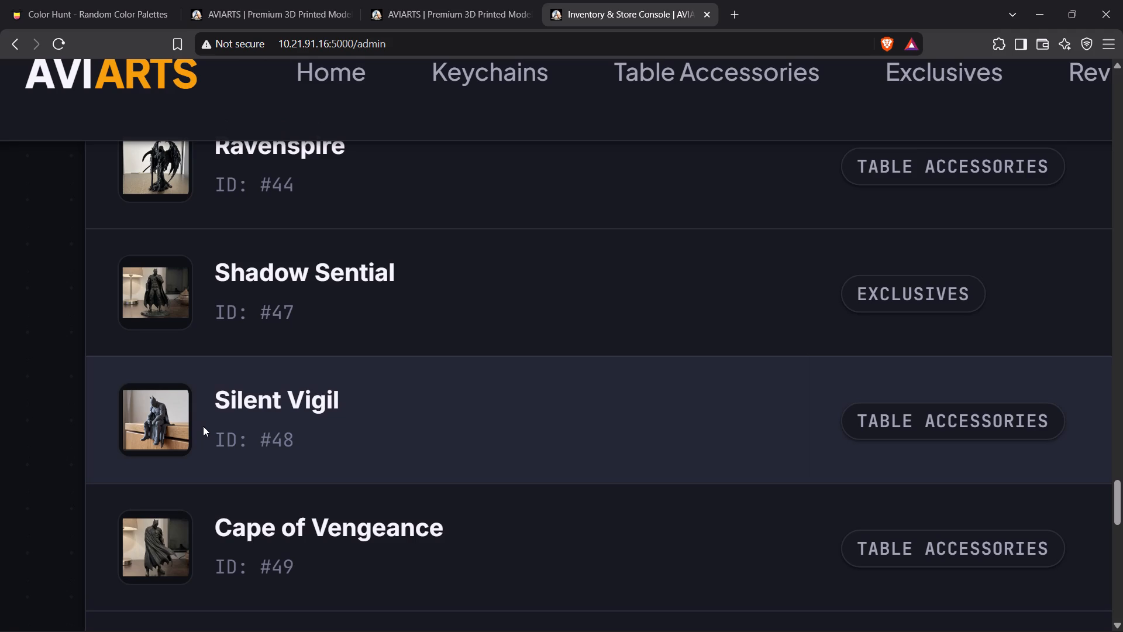
{"action": "scroll", "coordinate": [203, 426], "scroll_direction": "up", "scroll_amount": 5}
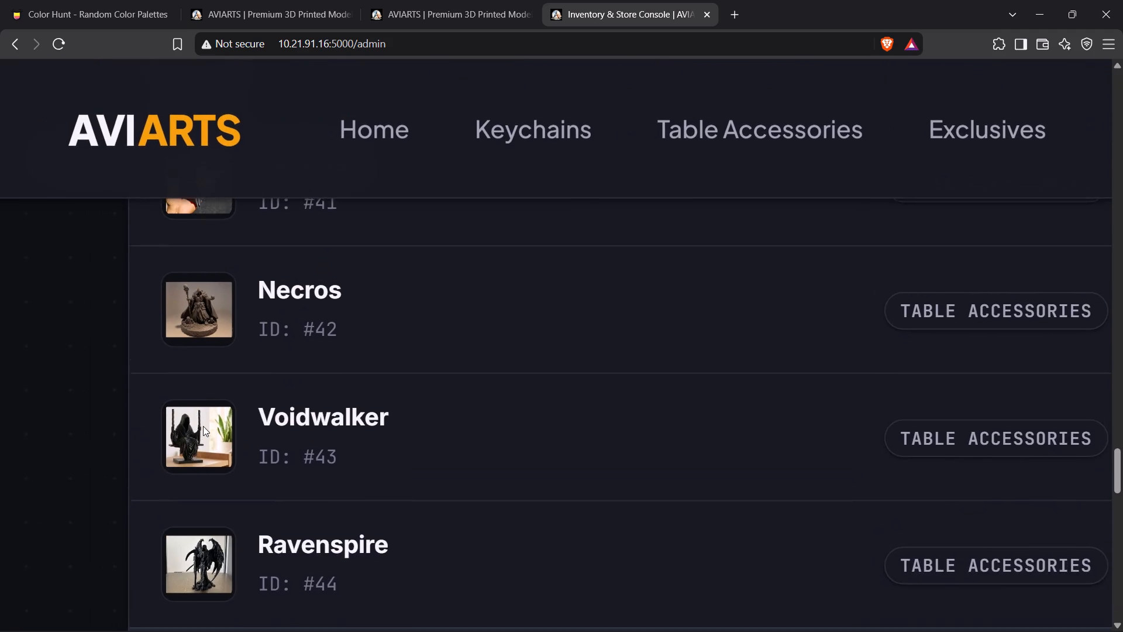
{"action": "scroll", "coordinate": [203, 426], "scroll_direction": "up", "scroll_amount": 1}
{"action": "scroll", "coordinate": [203, 426], "scroll_direction": "left", "scroll_amount": 1}
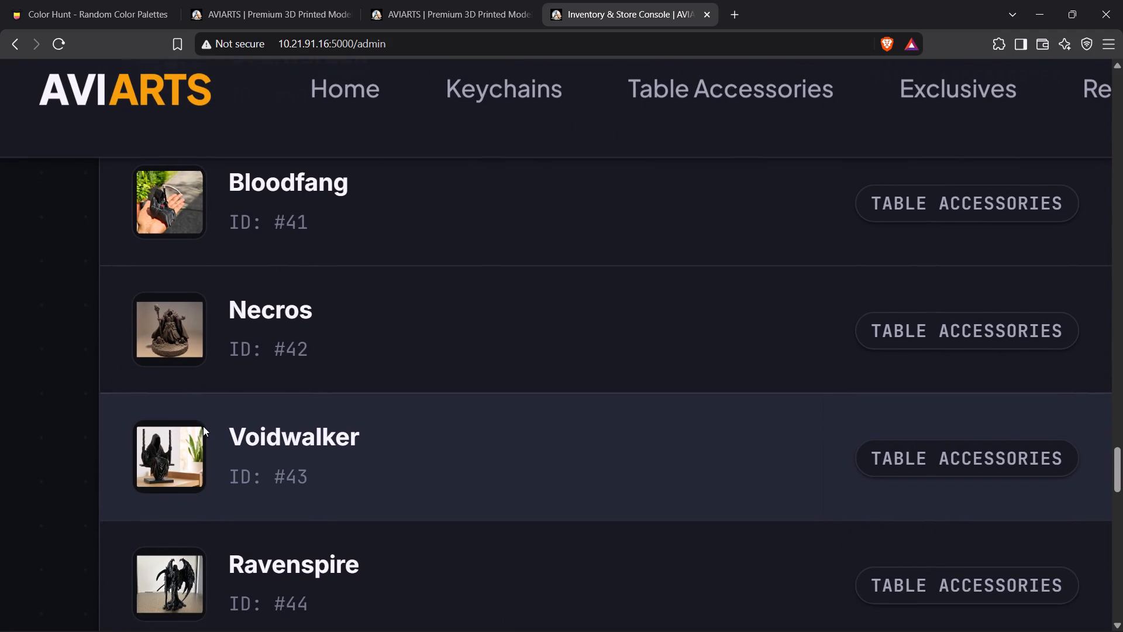
{"action": "scroll", "coordinate": [203, 426], "scroll_direction": "left", "scroll_amount": 1}
{"action": "scroll", "coordinate": [203, 426], "scroll_direction": "down", "scroll_amount": 1}
{"action": "scroll", "coordinate": [203, 426], "scroll_direction": "up", "scroll_amount": 1}
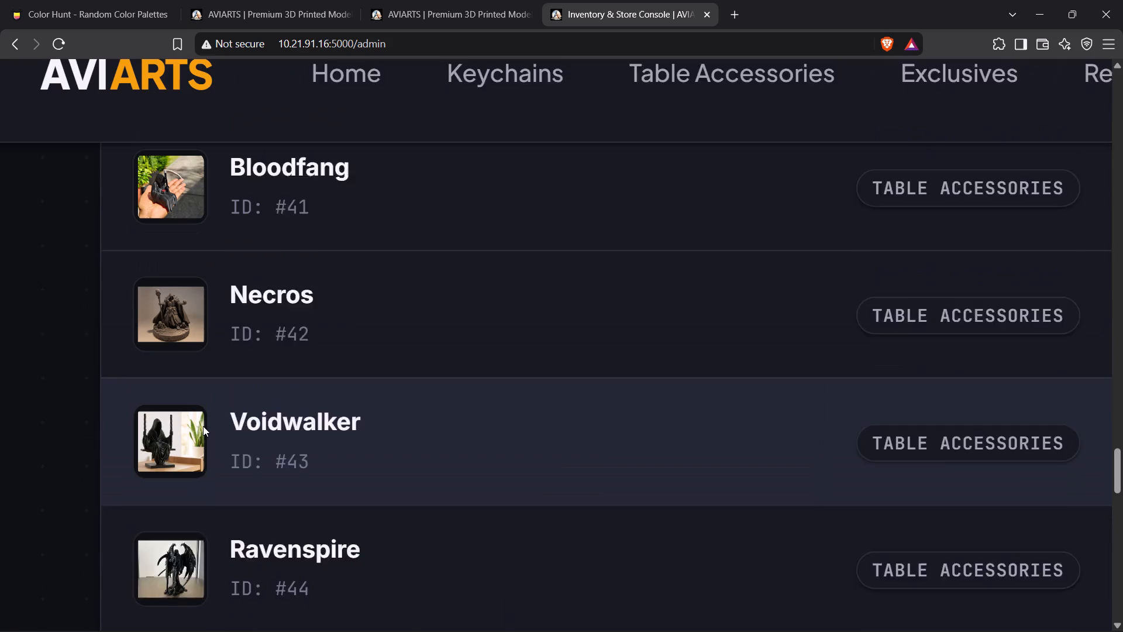
{"action": "scroll", "coordinate": [203, 426], "scroll_direction": "up", "scroll_amount": 3}
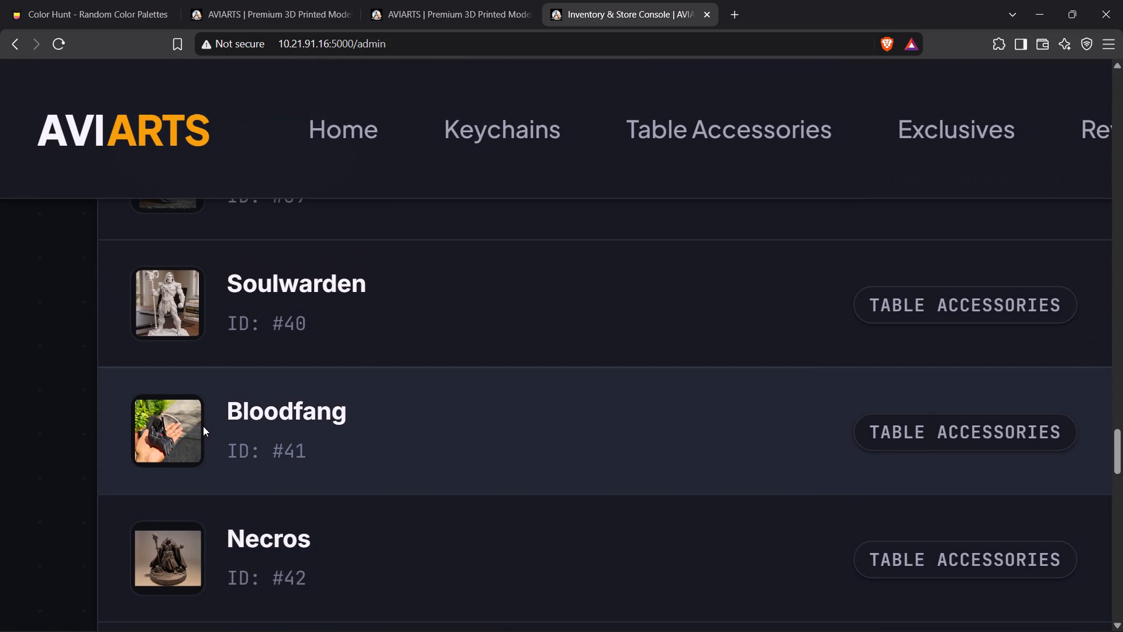
{"action": "scroll", "coordinate": [203, 426], "scroll_direction": "up", "scroll_amount": 5}
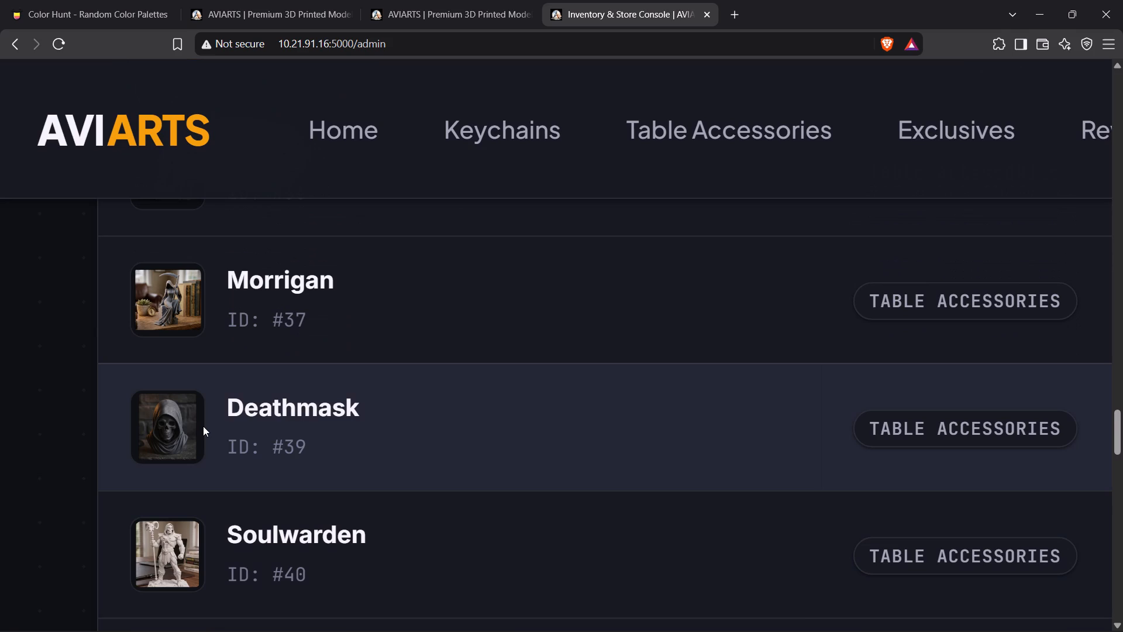
{"action": "scroll", "coordinate": [203, 426], "scroll_direction": "up", "scroll_amount": 3}
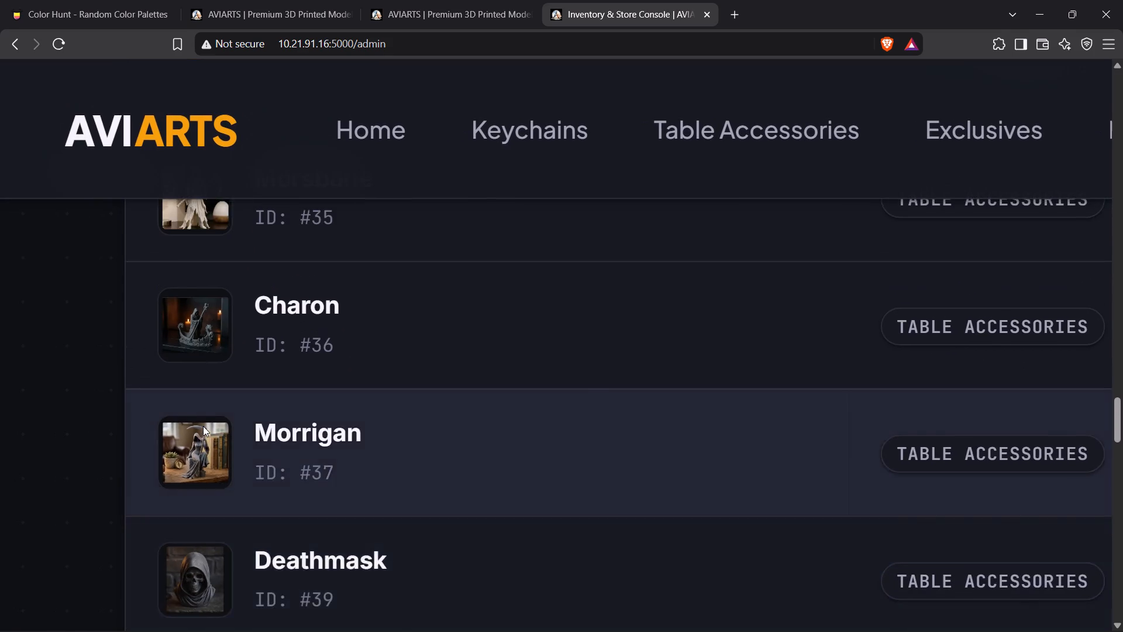
{"action": "scroll", "coordinate": [203, 426], "scroll_direction": "up", "scroll_amount": 5}
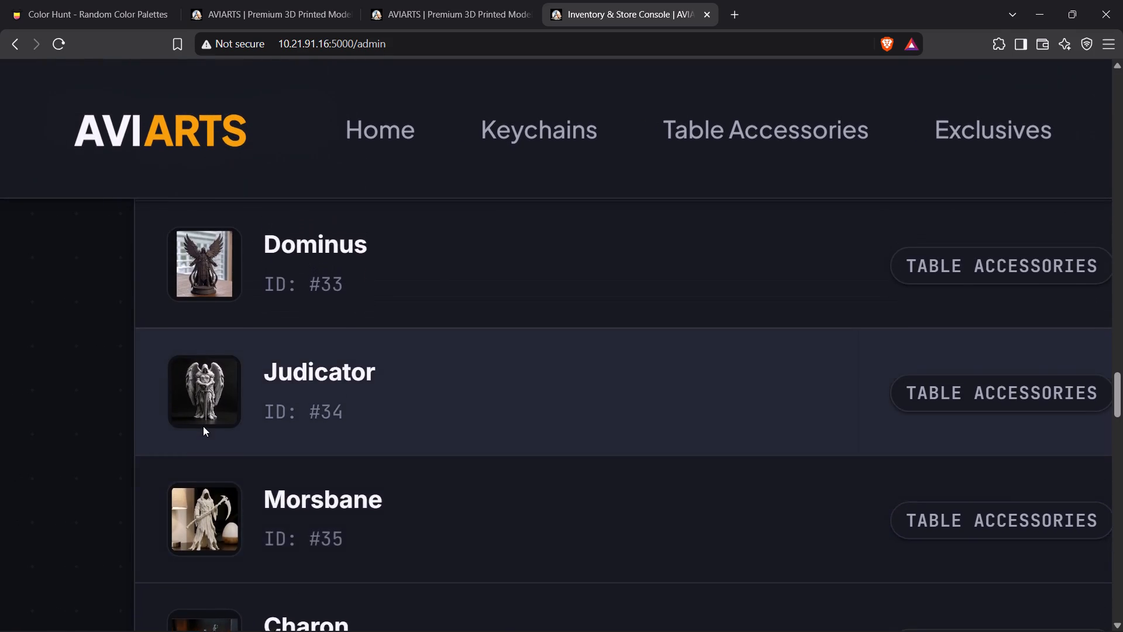
{"action": "scroll", "coordinate": [203, 426], "scroll_direction": "up", "scroll_amount": 12}
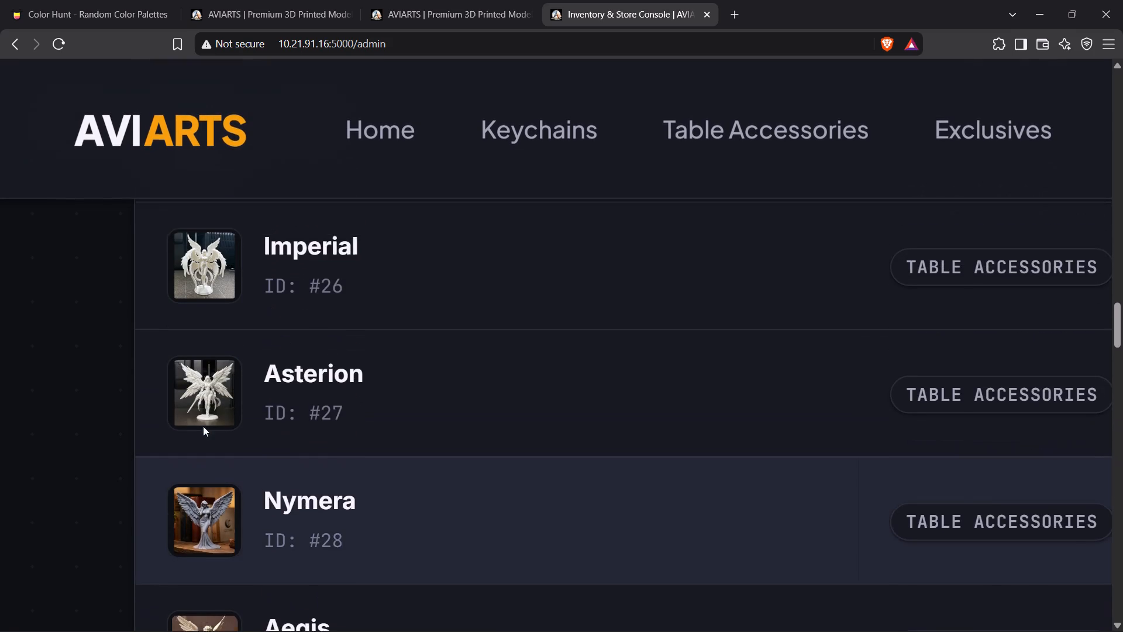
{"action": "scroll", "coordinate": [203, 426], "scroll_direction": "up", "scroll_amount": 10}
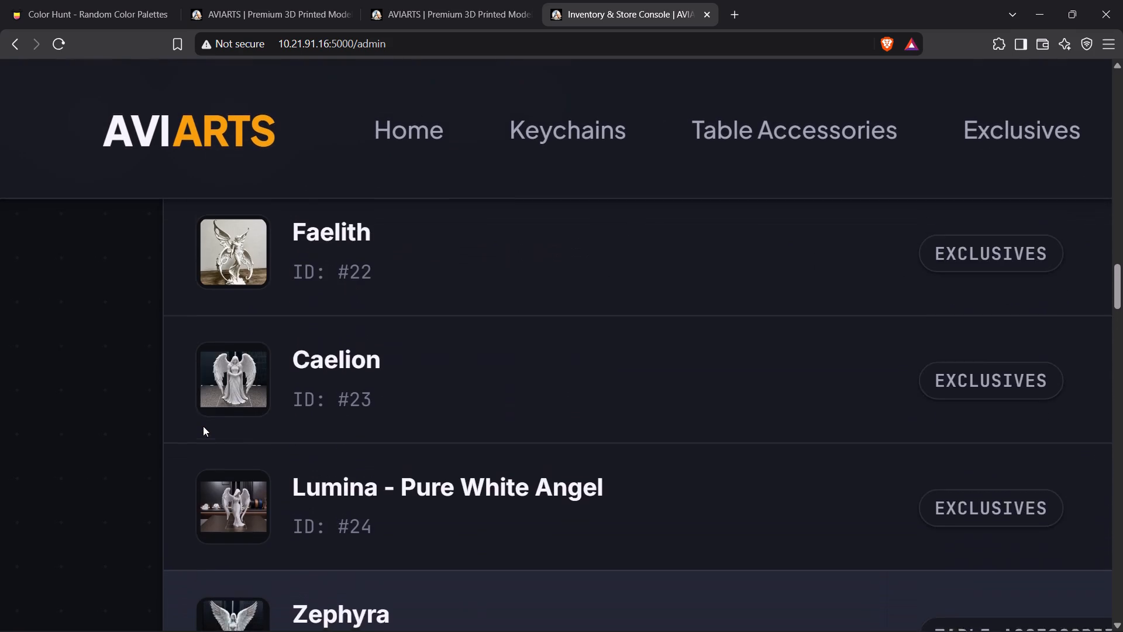
{"action": "scroll", "coordinate": [203, 426], "scroll_direction": "up", "scroll_amount": 3}
Examine the angel and dark figurines' thumbnails and categories in list order, from Elysia - Divine Angel (ID #19) through Shadow Sential (ID #47).
{"action": "scroll", "coordinate": [203, 426], "scroll_direction": "down", "scroll_amount": 1}
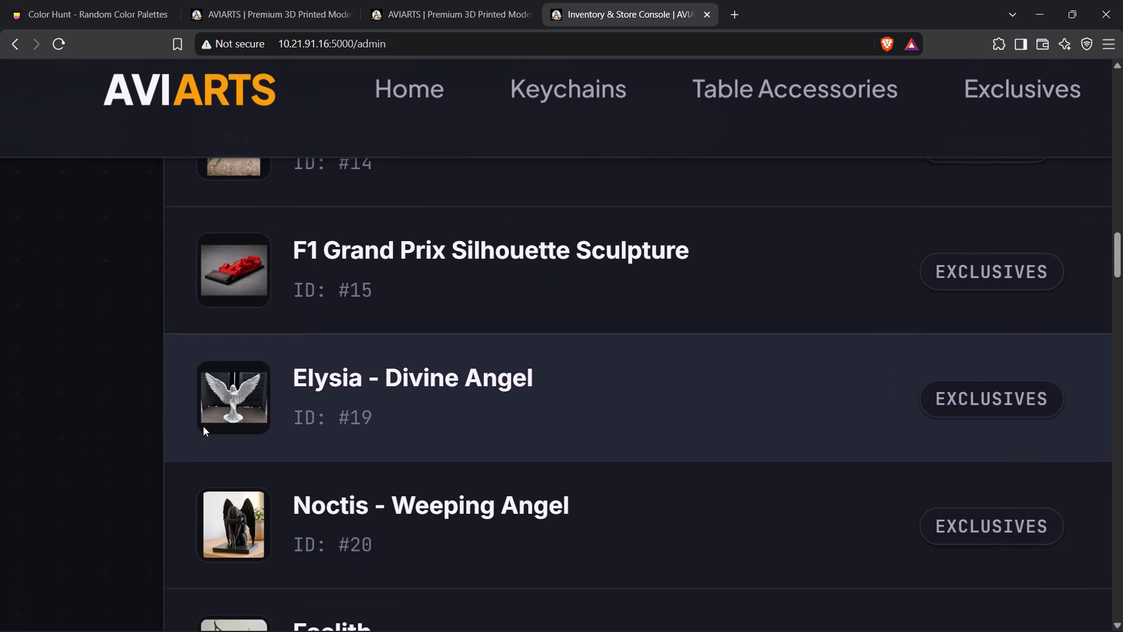
{"action": "scroll", "coordinate": [203, 426], "scroll_direction": "down", "scroll_amount": 3}
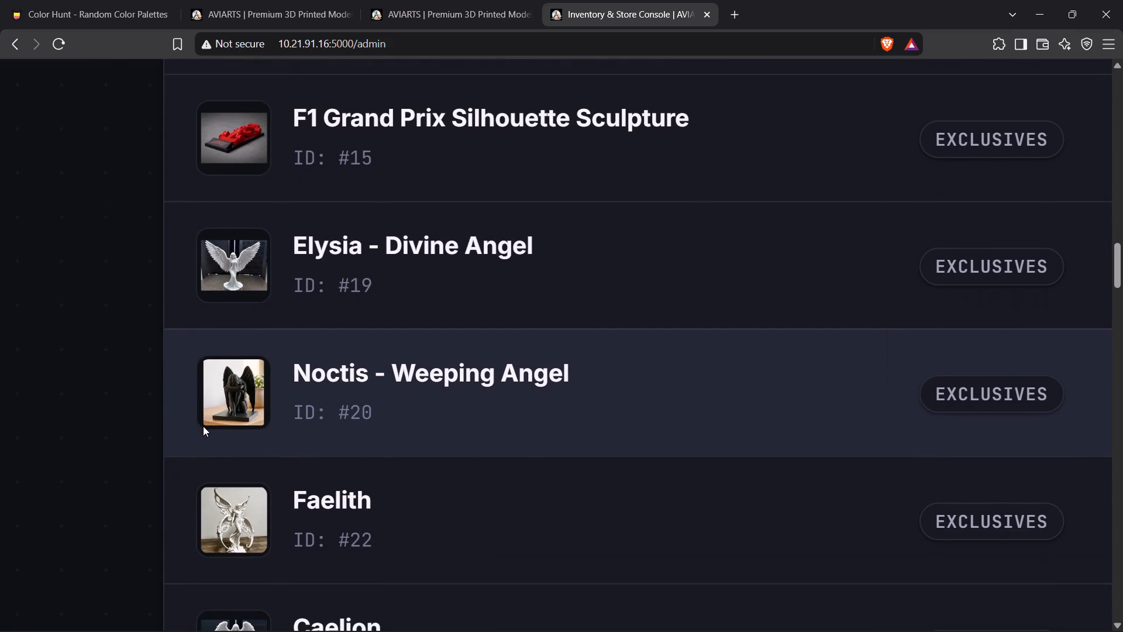
{"action": "left_click", "coordinate": [203, 426]}
{"action": "scroll", "coordinate": [203, 426], "scroll_direction": "down", "scroll_amount": 1}
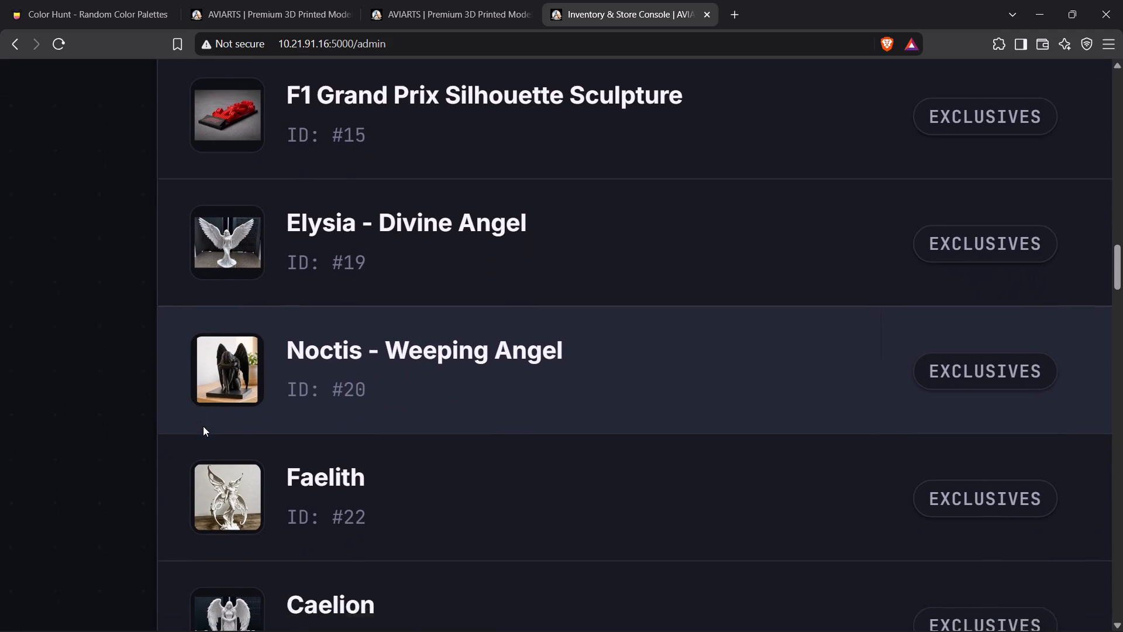
{"action": "scroll", "coordinate": [203, 426], "scroll_direction": "down", "scroll_amount": 1}
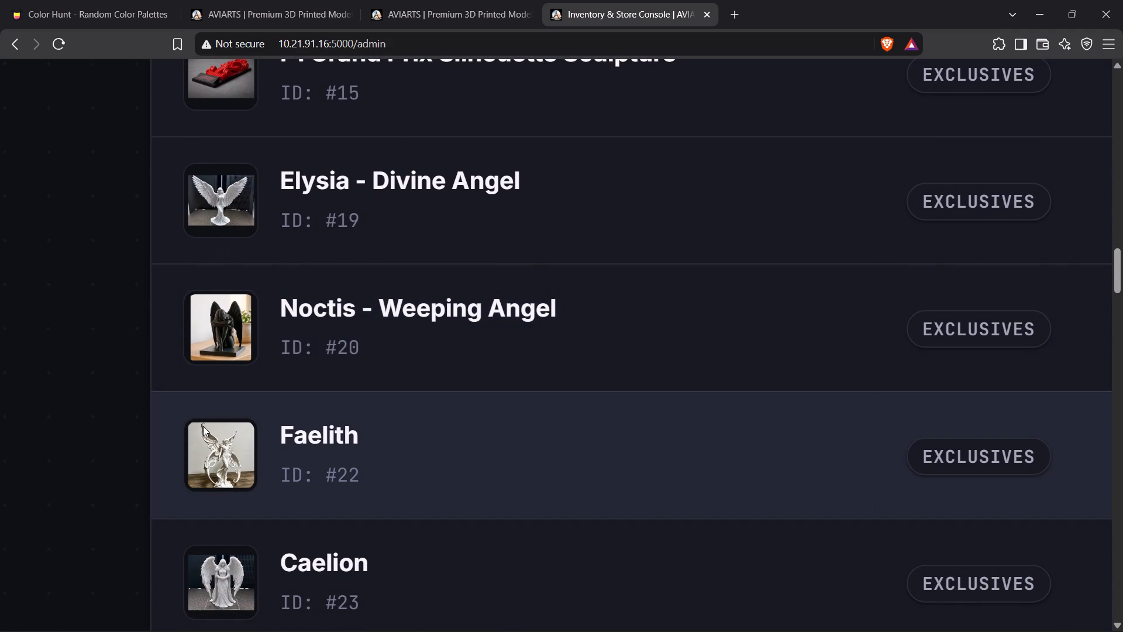
{"action": "scroll", "coordinate": [203, 426], "scroll_direction": "down", "scroll_amount": 1}
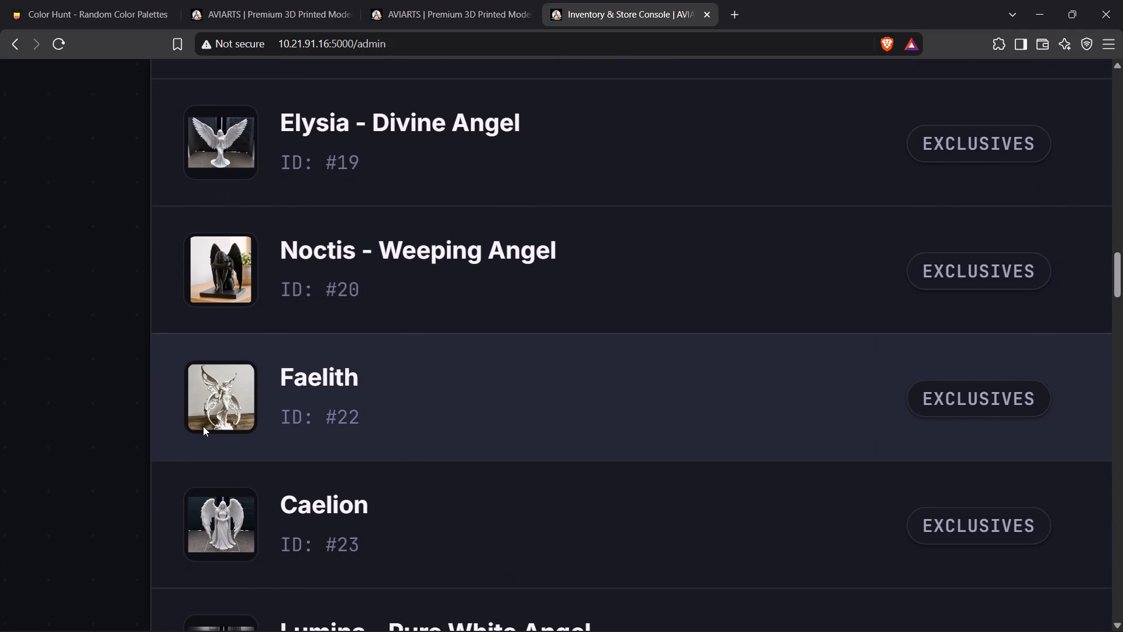
{"action": "scroll", "coordinate": [203, 426], "scroll_direction": "down", "scroll_amount": 5}
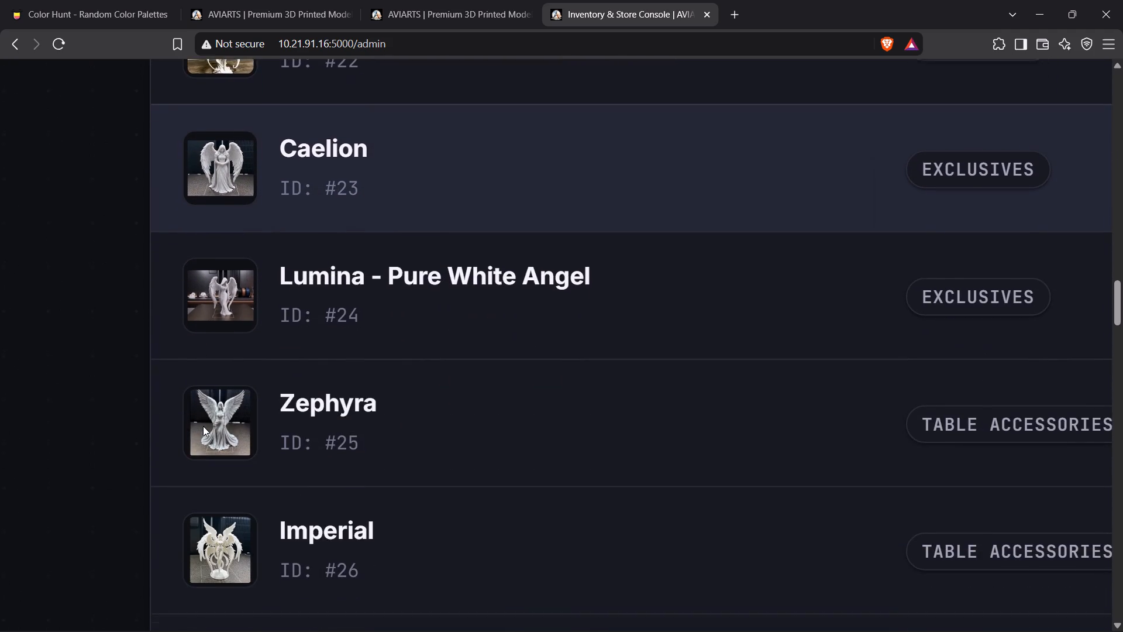
{"action": "scroll", "coordinate": [203, 426], "scroll_direction": "down", "scroll_amount": 4}
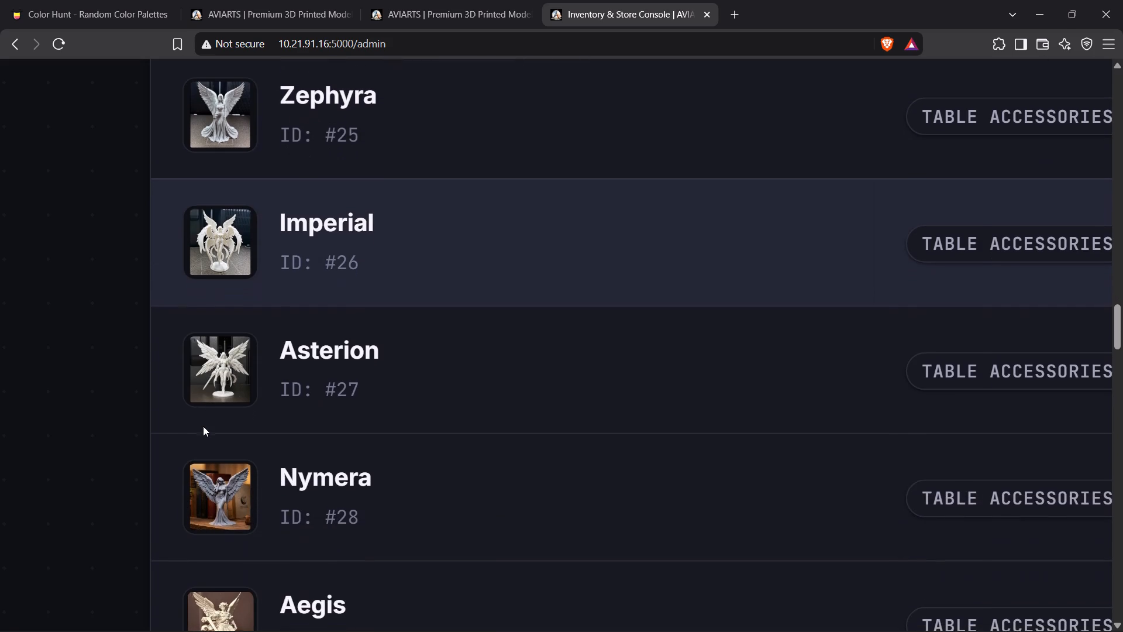
{"action": "scroll", "coordinate": [203, 426], "scroll_direction": "down", "scroll_amount": 3}
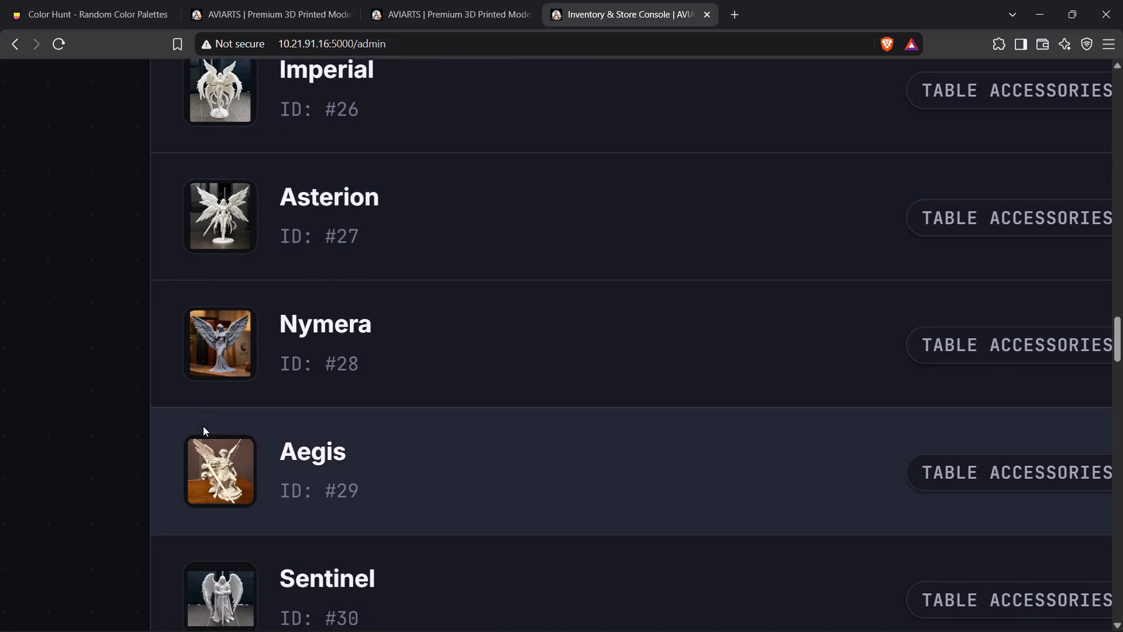
{"action": "scroll", "coordinate": [203, 426], "scroll_direction": "down", "scroll_amount": 4}
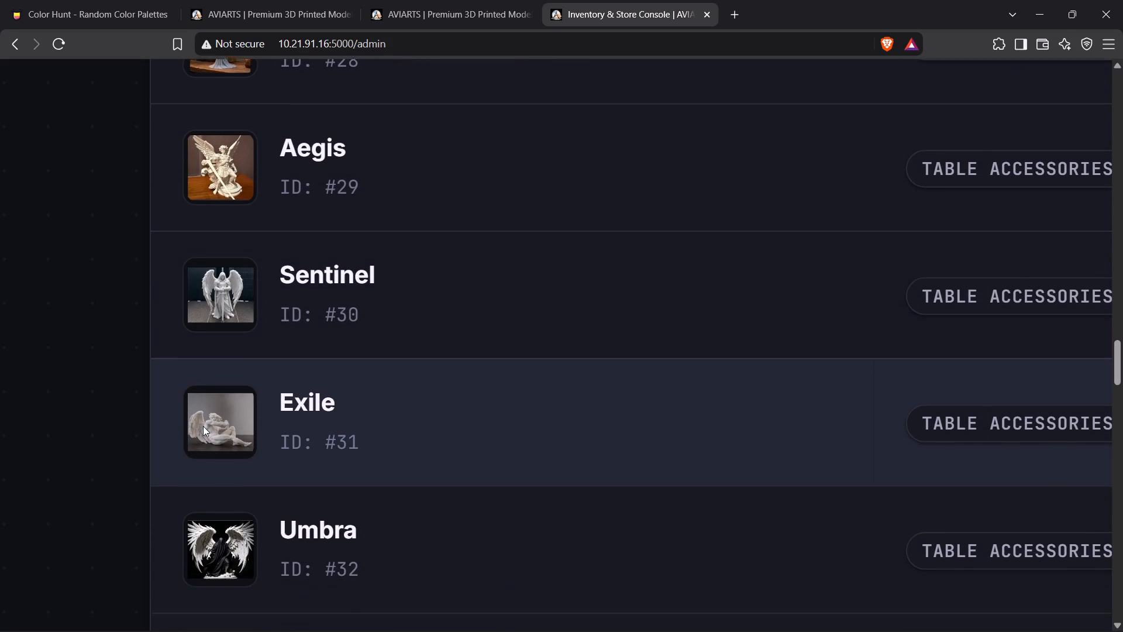
{"action": "scroll", "coordinate": [203, 426], "scroll_direction": "down", "scroll_amount": 5}
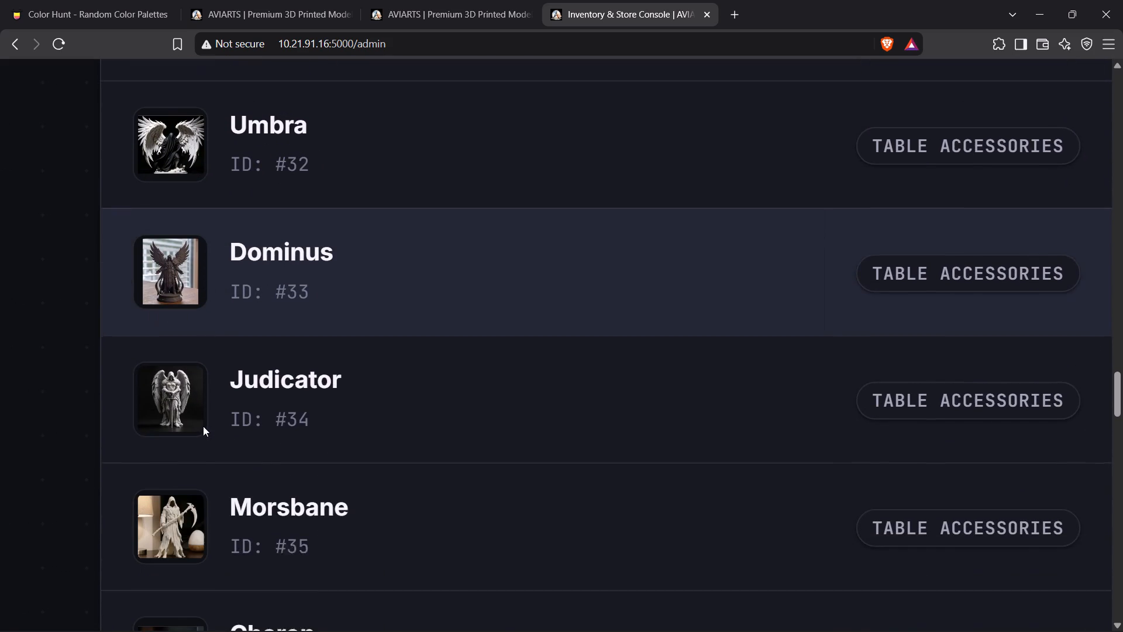
{"action": "scroll", "coordinate": [203, 426], "scroll_direction": "down", "scroll_amount": 3}
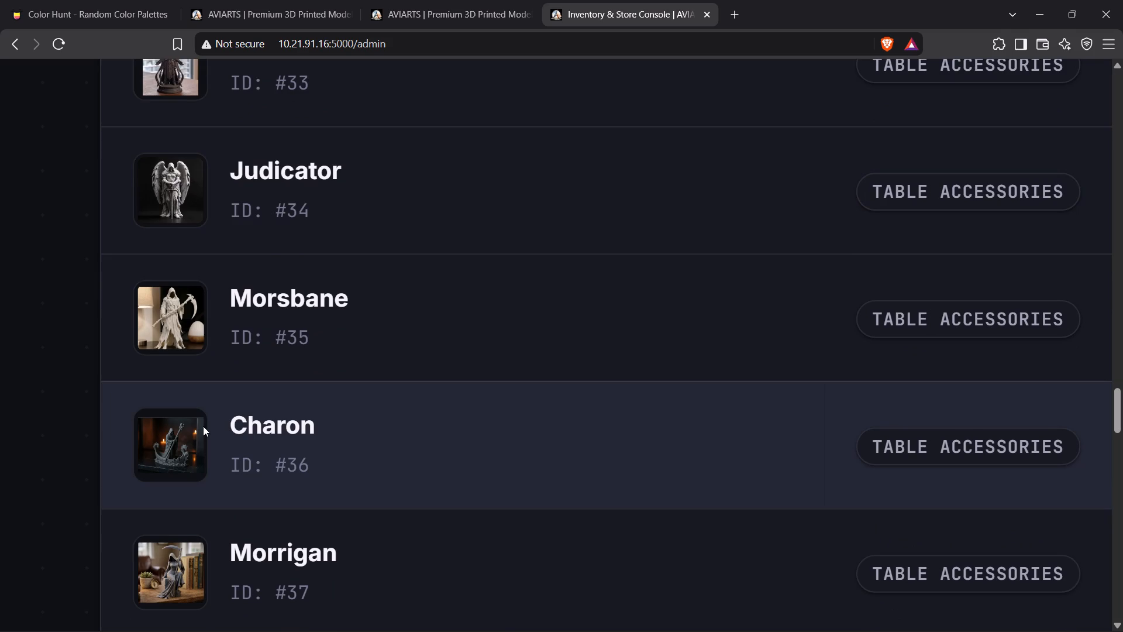
{"action": "scroll", "coordinate": [203, 426], "scroll_direction": "down", "scroll_amount": 4}
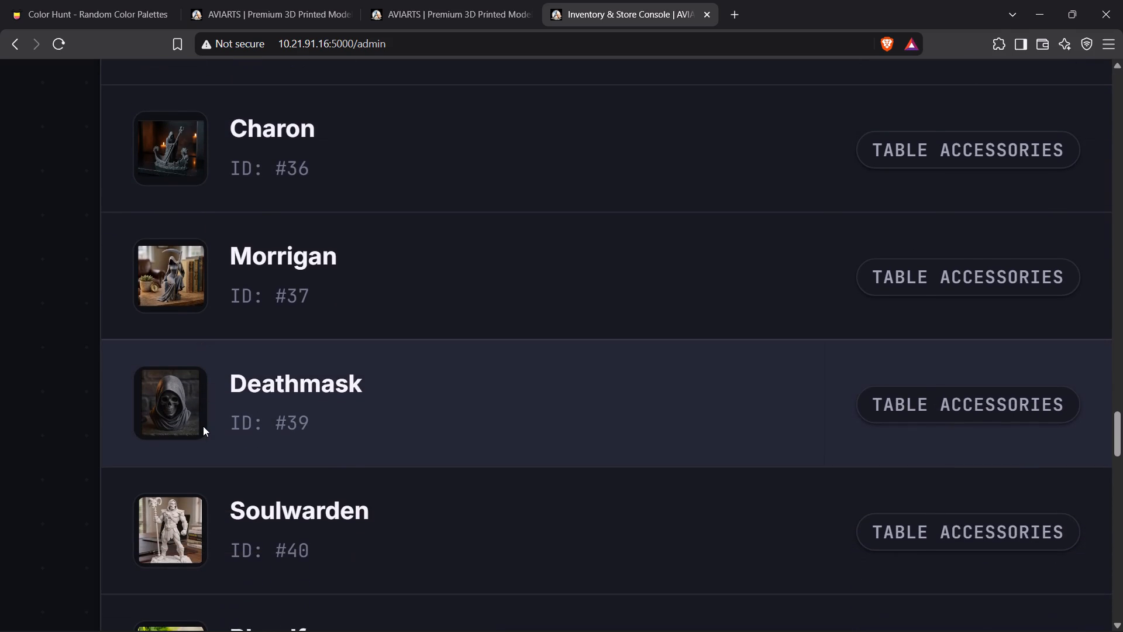
{"action": "scroll", "coordinate": [203, 426], "scroll_direction": "down", "scroll_amount": 1}
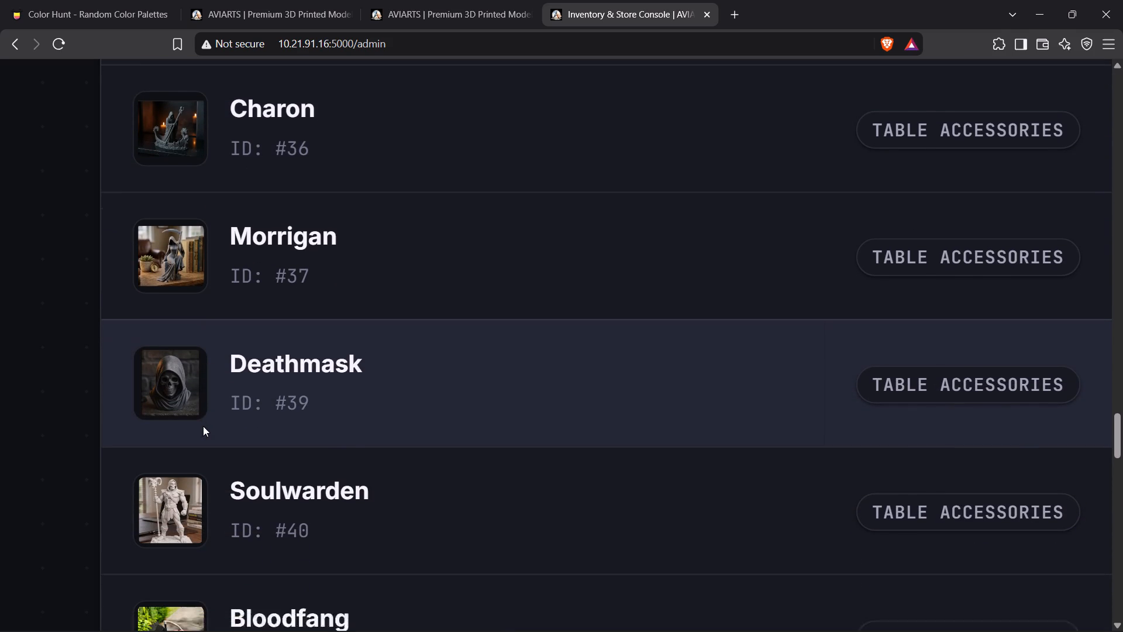
{"action": "scroll", "coordinate": [203, 426], "scroll_direction": "down", "scroll_amount": 4}
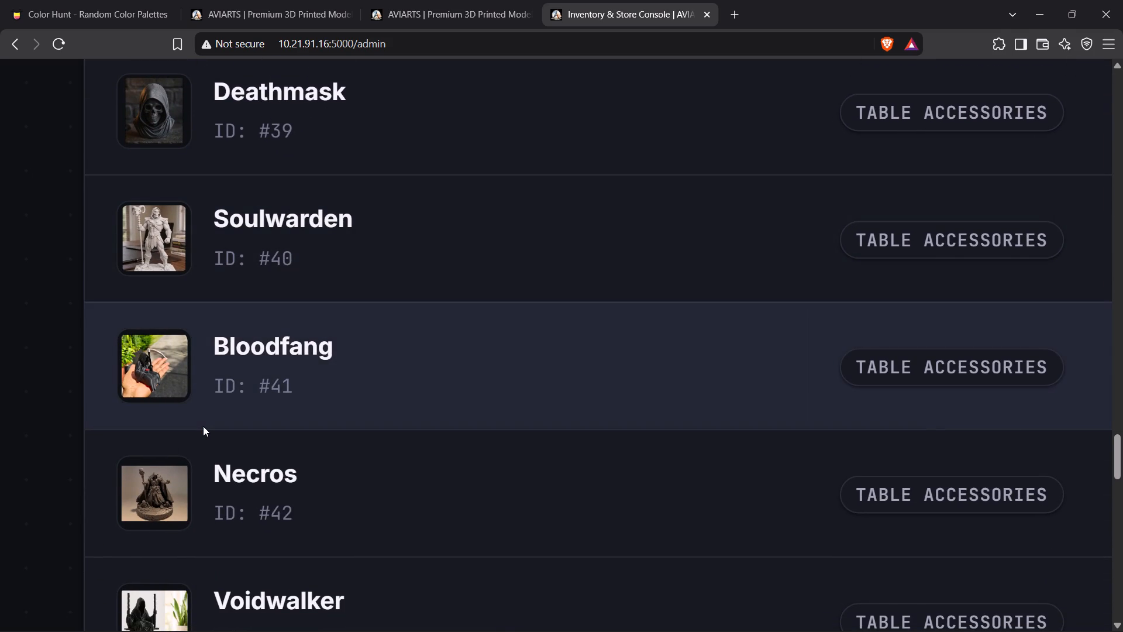
{"action": "scroll", "coordinate": [203, 426], "scroll_direction": "down", "scroll_amount": 4}
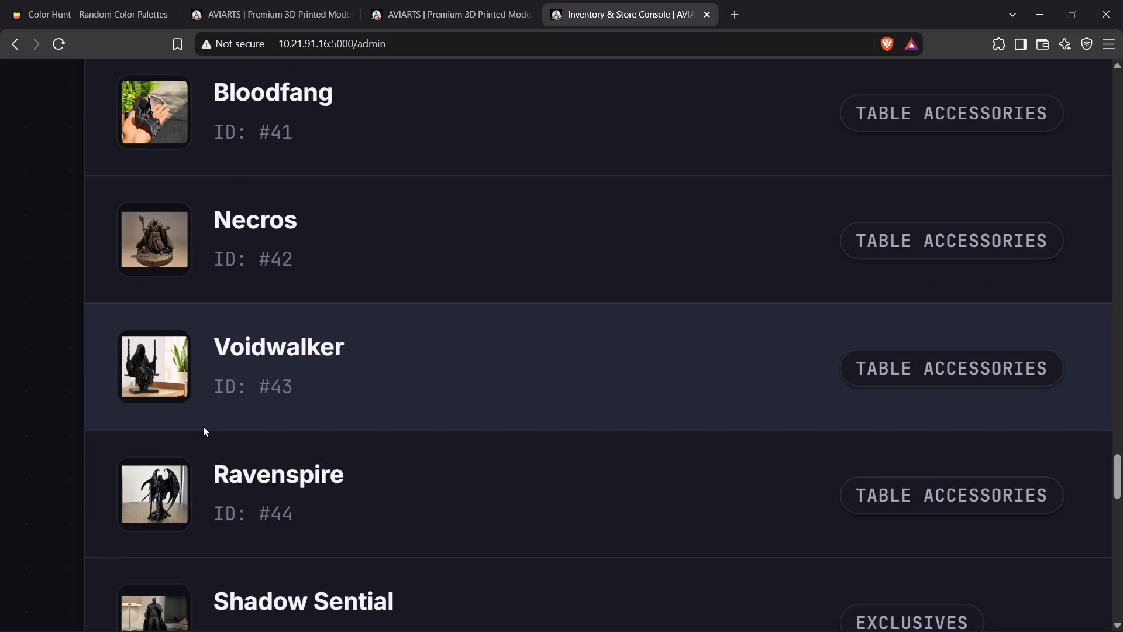
{"action": "scroll", "coordinate": [203, 426], "scroll_direction": "down", "scroll_amount": 1}
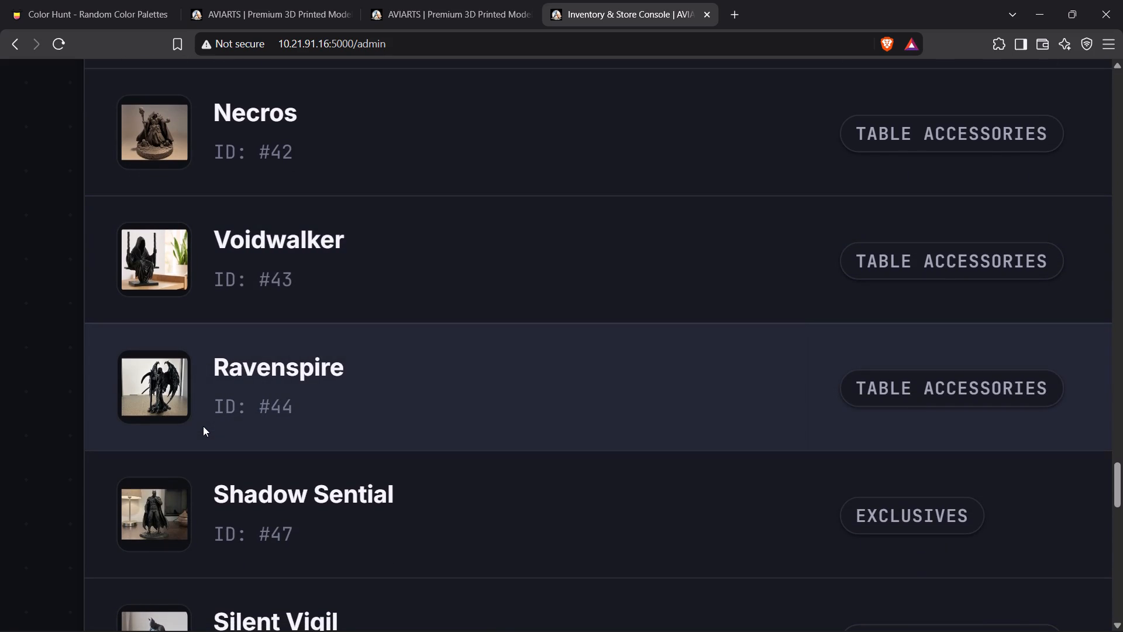
{"action": "scroll", "coordinate": [203, 426], "scroll_direction": "down", "scroll_amount": 3}
Return to the start of the active inventory and review the products from Spider Detective Figurine (ID #1) to Articulated Pocket Flexi-Kitten (ID #10).
{"action": "scroll", "coordinate": [203, 426], "scroll_direction": "up", "scroll_amount": 4}
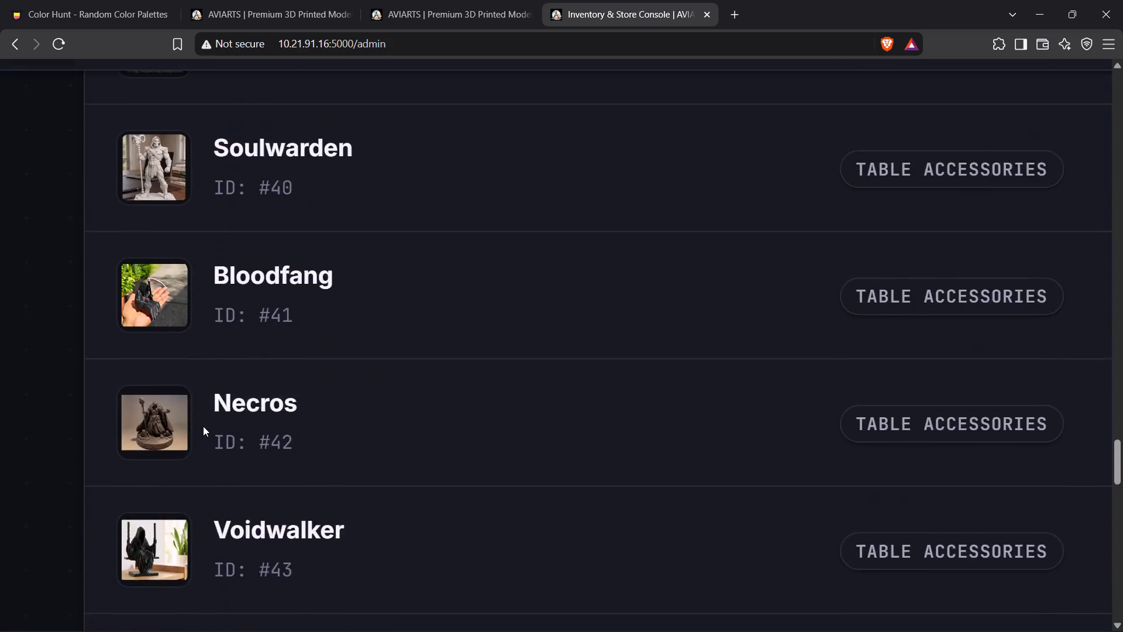
{"action": "scroll", "coordinate": [203, 426], "scroll_direction": "up", "scroll_amount": 16}
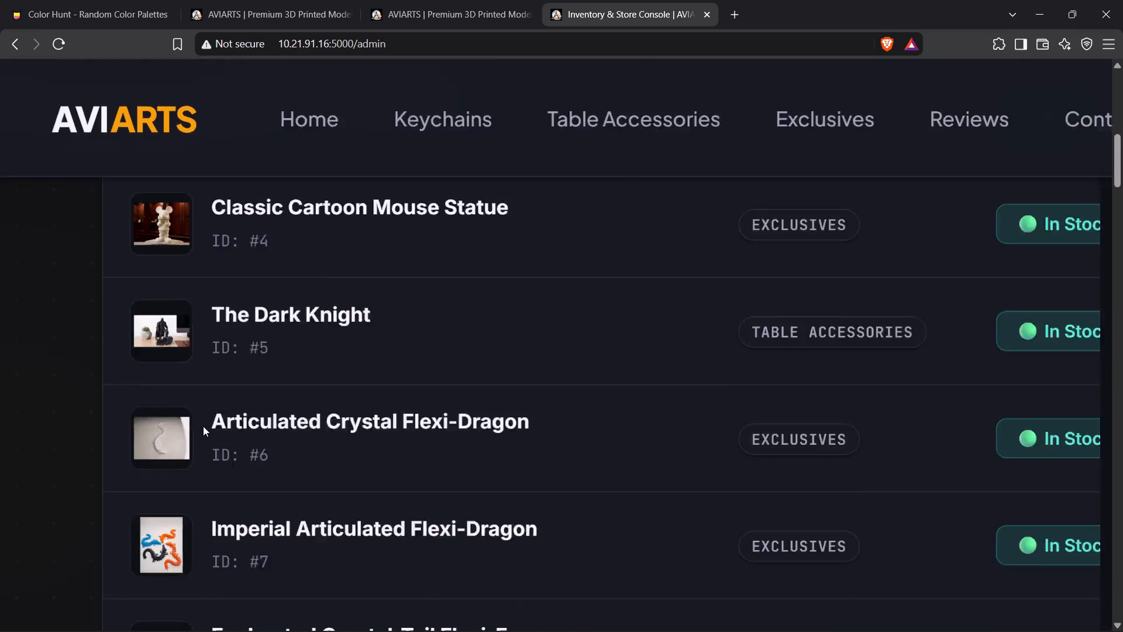
{"action": "scroll", "coordinate": [203, 426], "scroll_direction": "up", "scroll_amount": 4}
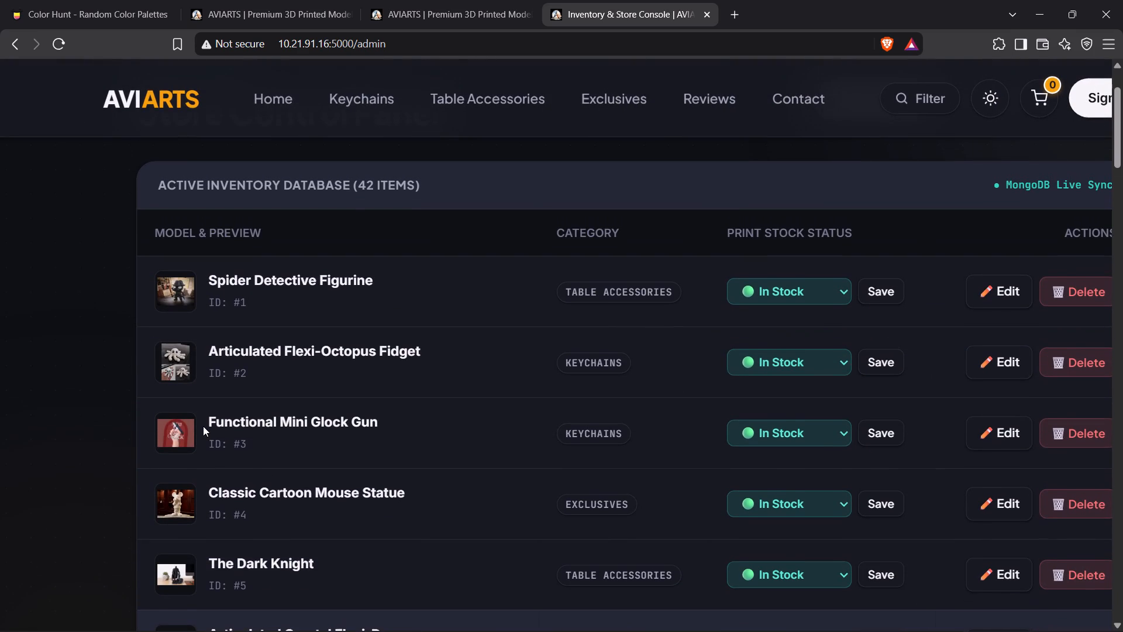
{"action": "scroll", "coordinate": [203, 426], "scroll_direction": "right", "scroll_amount": 1}
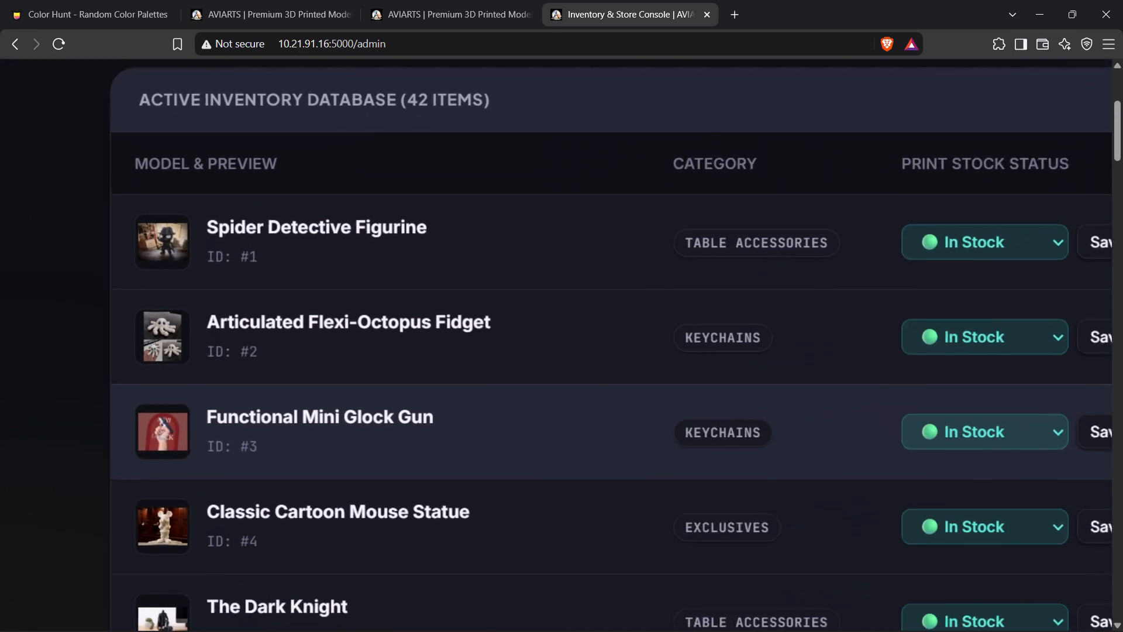
{"action": "scroll", "coordinate": [215, 437], "scroll_direction": "down", "scroll_amount": 5}
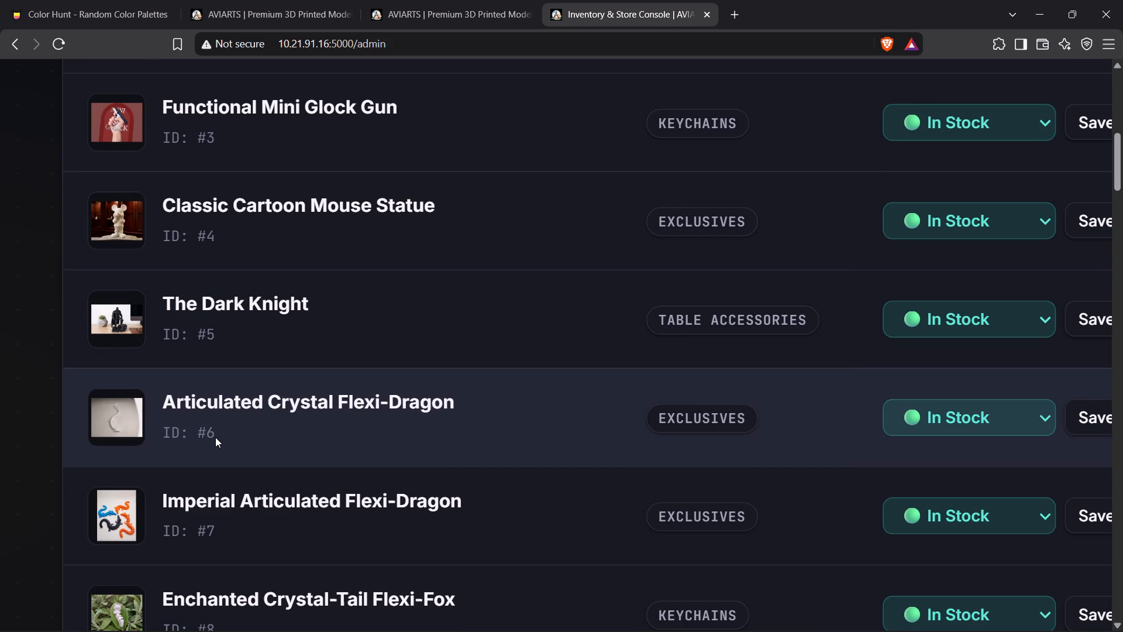
{"action": "scroll", "coordinate": [215, 437], "scroll_direction": "down", "scroll_amount": 2}
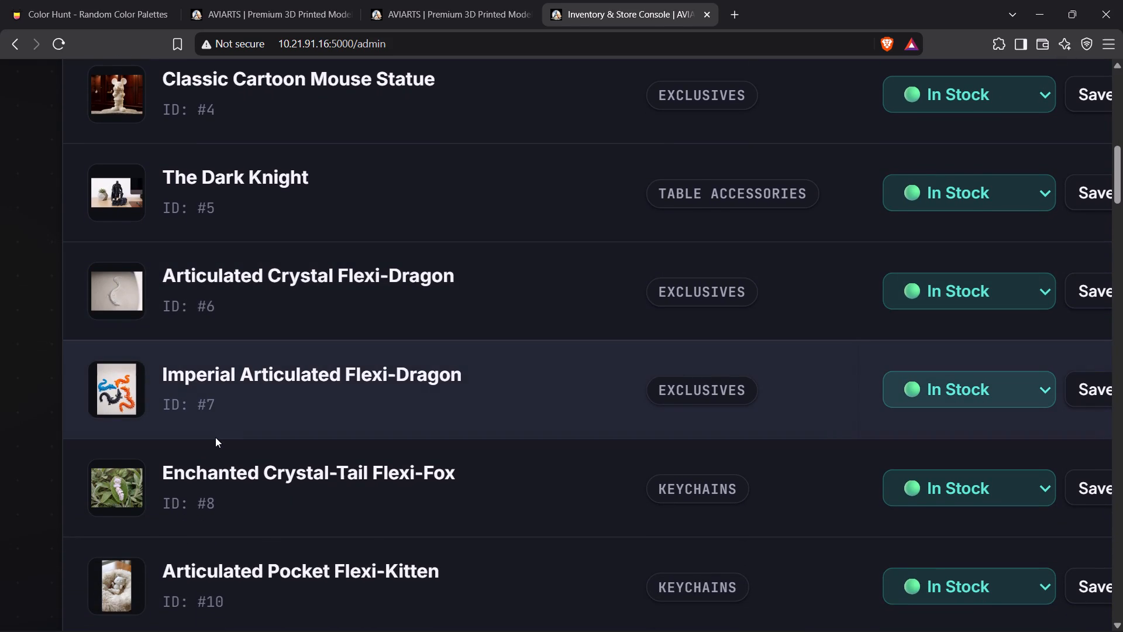
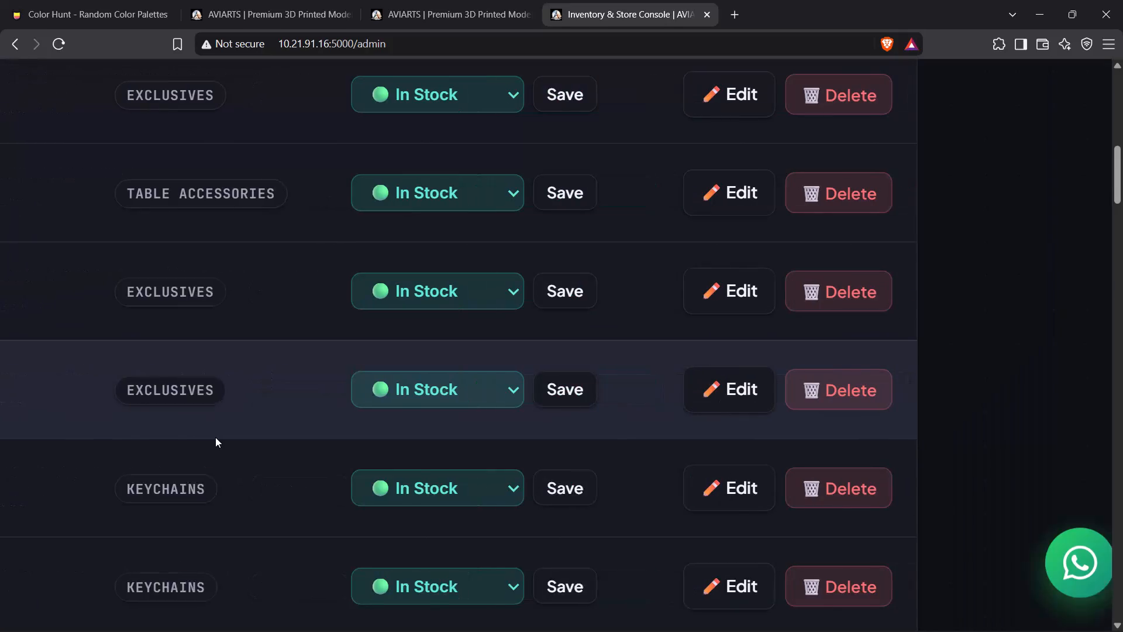
Examine the product thumbnails and categories in list order, from Articulated Crystal Flexi-Dragon (ID #6) through Exile (ID #31).
{"action": "scroll", "coordinate": [215, 437], "scroll_direction": "right", "scroll_amount": 2}
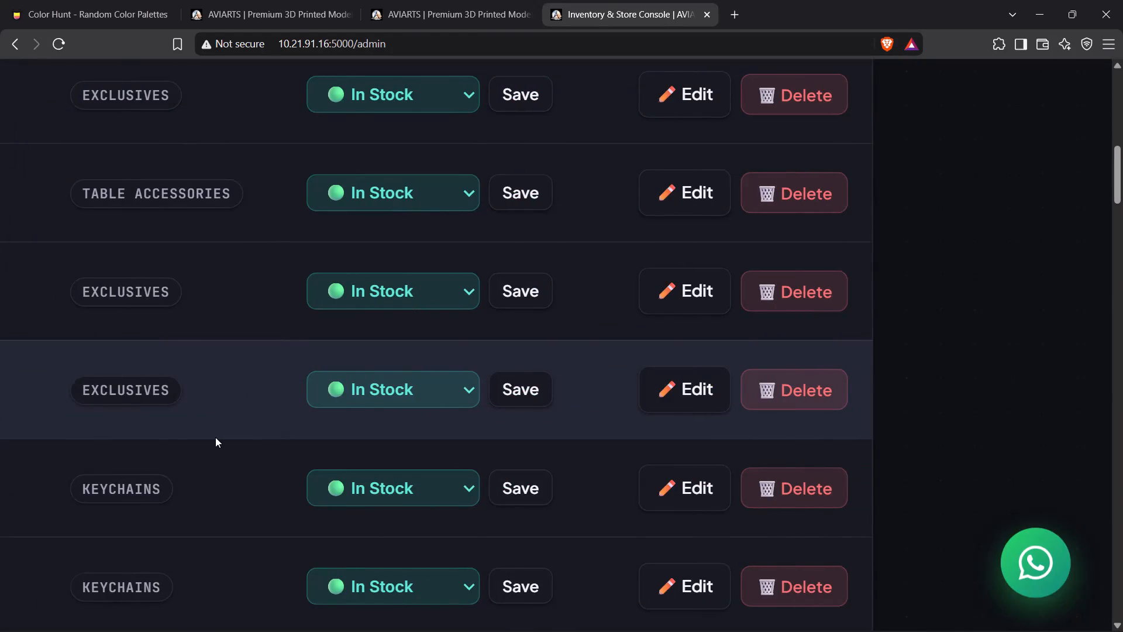
{"action": "scroll", "coordinate": [215, 437], "scroll_direction": "right", "scroll_amount": 7}
{"action": "scroll", "coordinate": [215, 437], "scroll_direction": "down", "scroll_amount": 3}
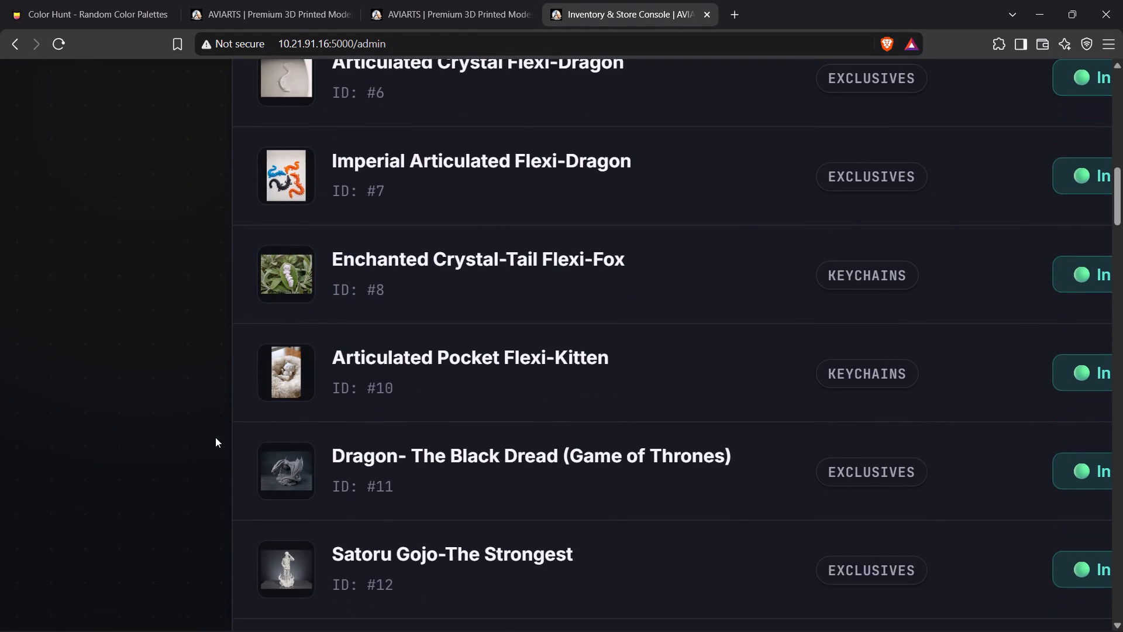
{"action": "scroll", "coordinate": [215, 437], "scroll_direction": "down", "scroll_amount": 2}
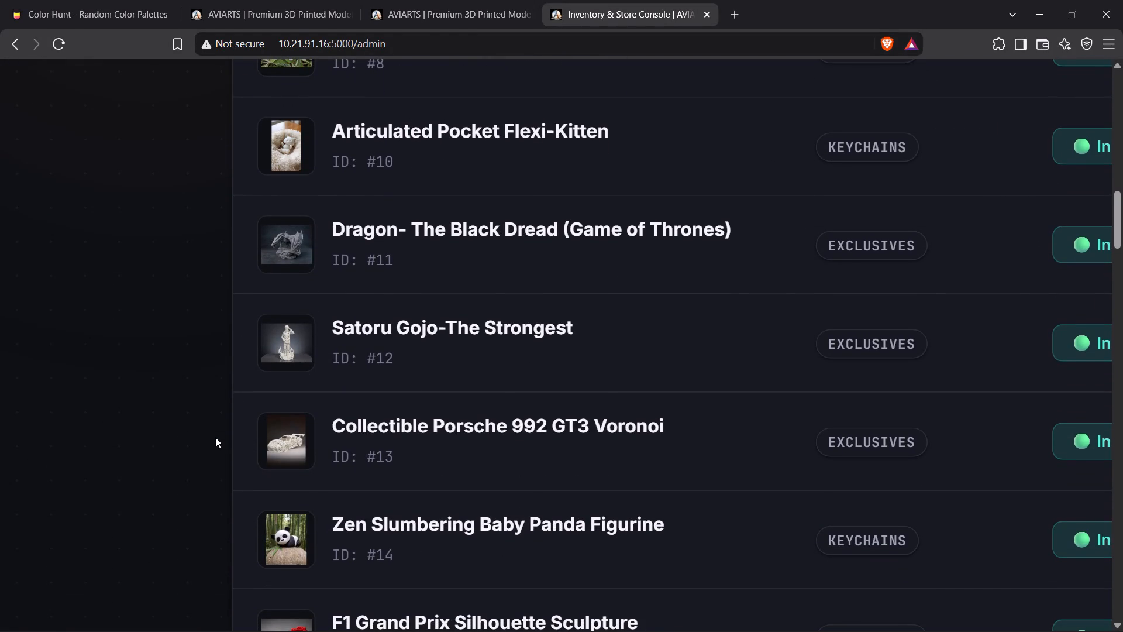
{"action": "scroll", "coordinate": [215, 437], "scroll_direction": "down", "scroll_amount": 1}
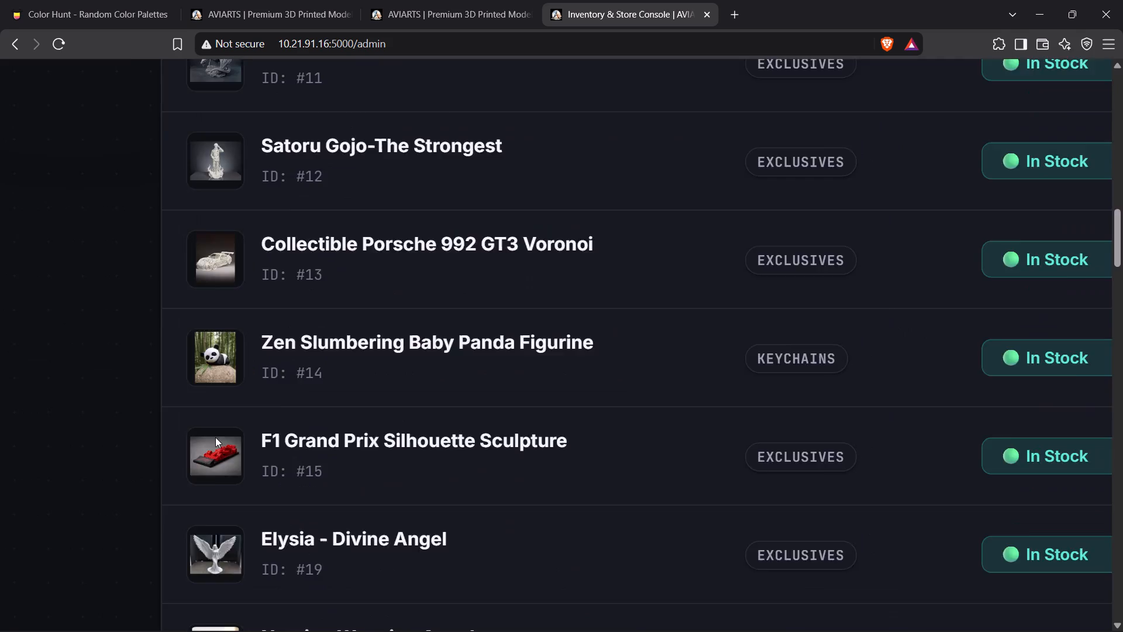
{"action": "scroll", "coordinate": [215, 437], "scroll_direction": "down", "scroll_amount": 5}
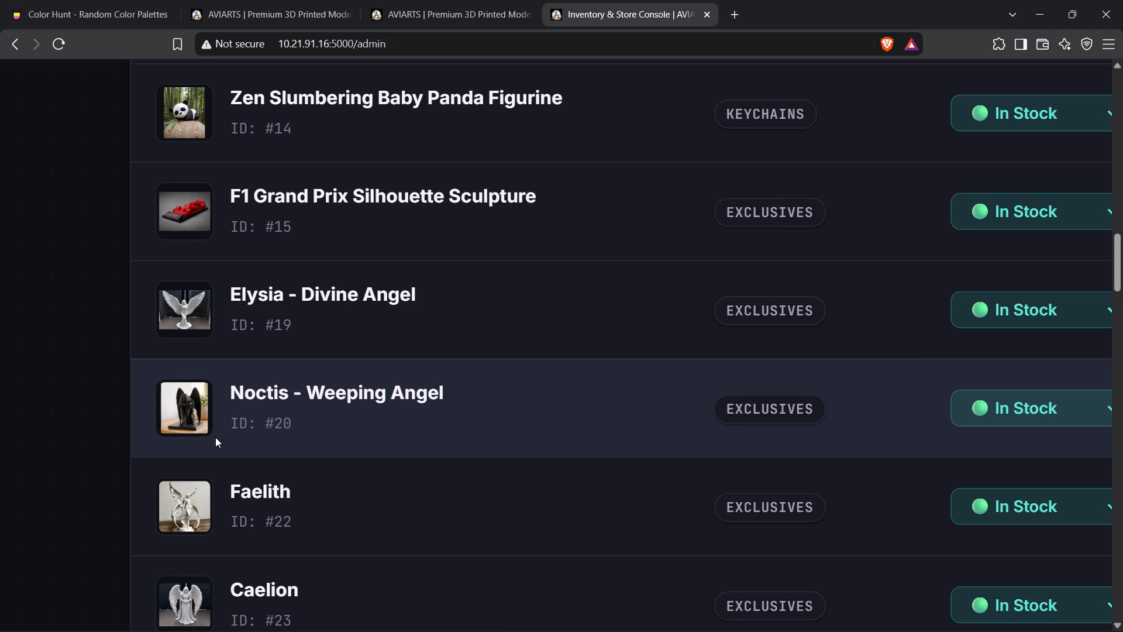
{"action": "scroll", "coordinate": [215, 437], "scroll_direction": "up", "scroll_amount": 1}
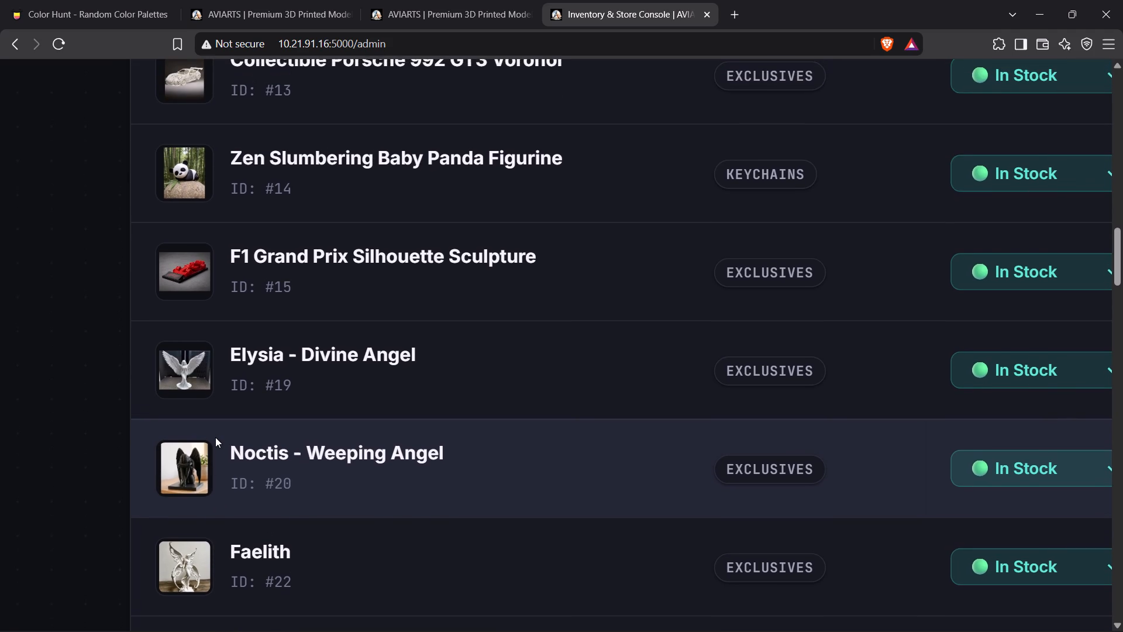
{"action": "scroll", "coordinate": [215, 437], "scroll_direction": "down", "scroll_amount": 4}
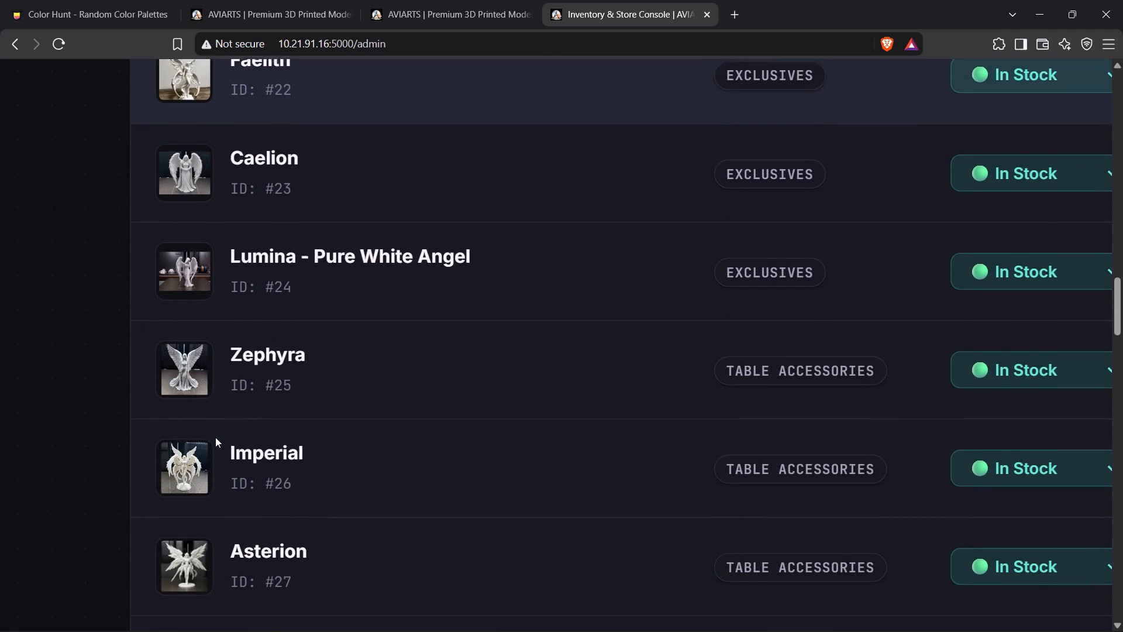
{"action": "scroll", "coordinate": [215, 437], "scroll_direction": "down", "scroll_amount": 5}
Return to Collectible Porsche 992 GT3 Voronoi (ID #13) and recheck the angel and dark figurines from Elysia (ID #19) through Soulwarden (ID #40).
{"action": "scroll", "coordinate": [215, 437], "scroll_direction": "up", "scroll_amount": 4}
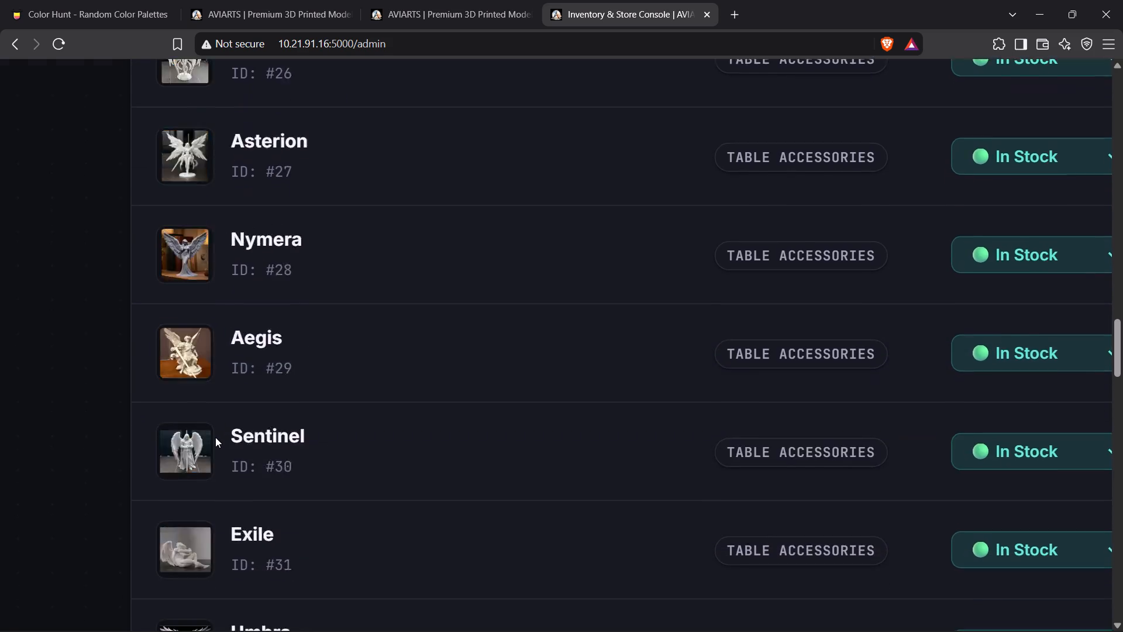
{"action": "scroll", "coordinate": [215, 437], "scroll_direction": "up", "scroll_amount": 4}
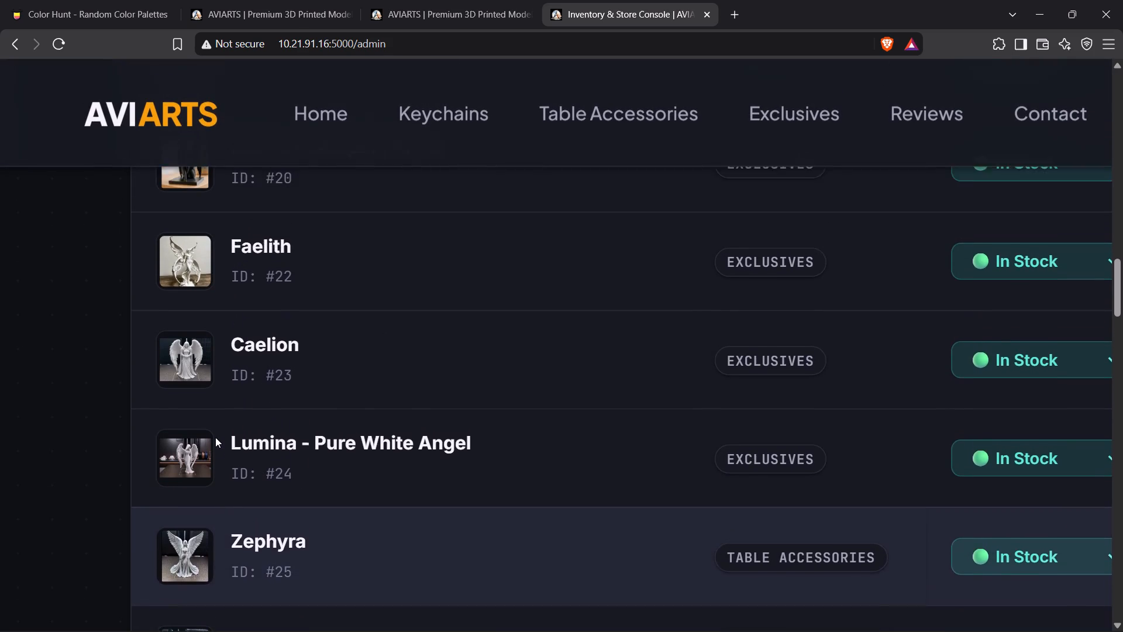
{"action": "scroll", "coordinate": [215, 437], "scroll_direction": "up", "scroll_amount": 4}
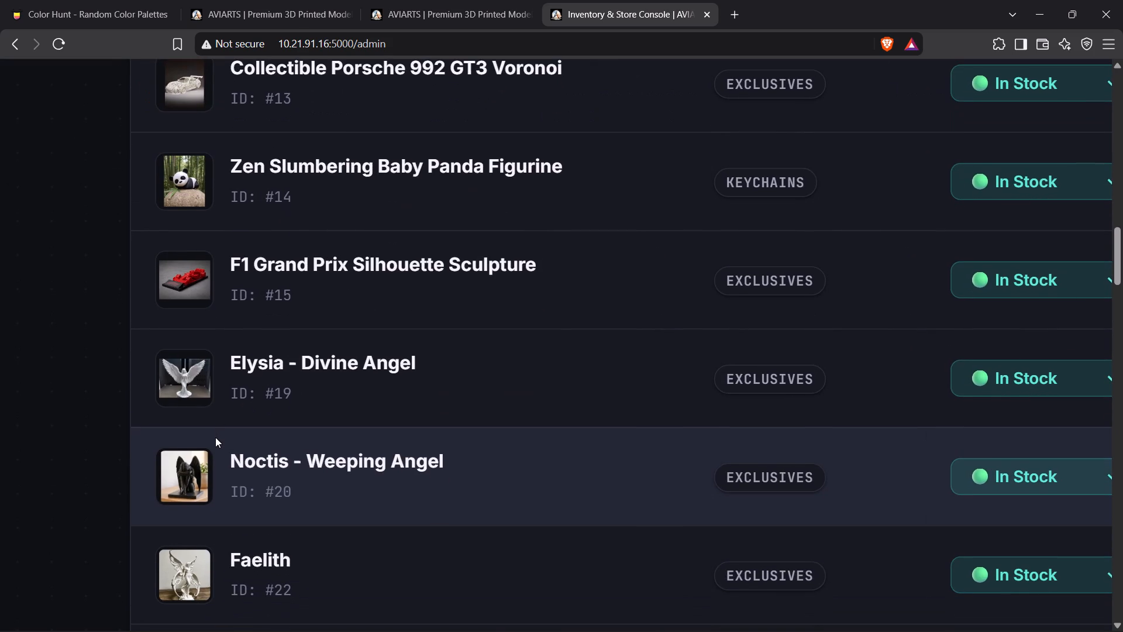
{"action": "scroll", "coordinate": [215, 437], "scroll_direction": "down", "scroll_amount": 1}
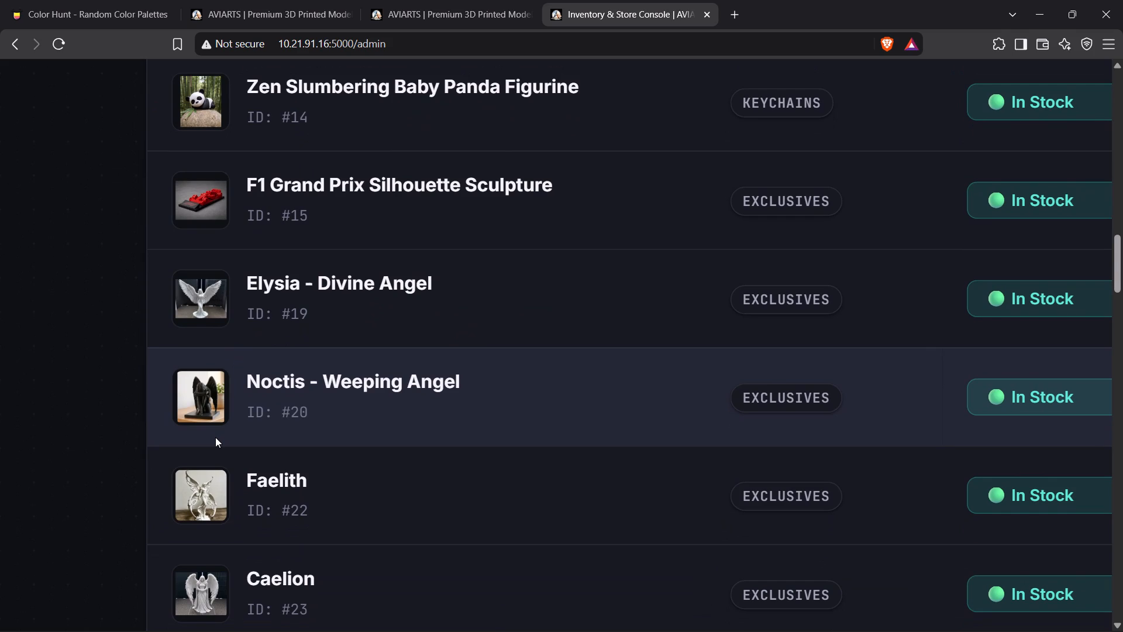
{"action": "scroll", "coordinate": [215, 437], "scroll_direction": "down", "scroll_amount": 8}
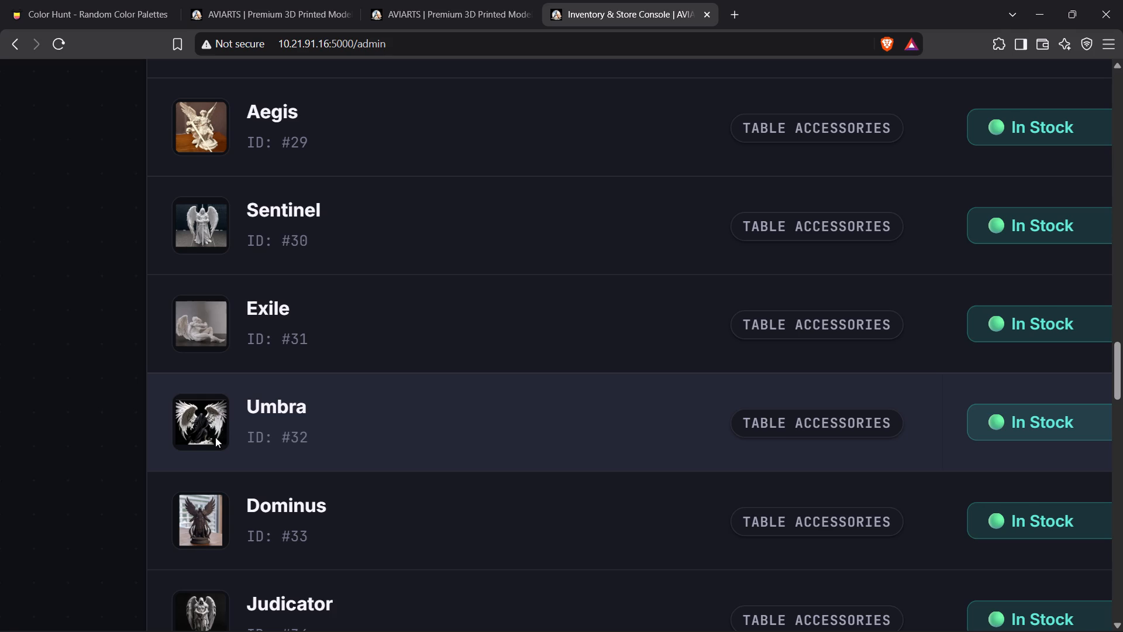
{"action": "scroll", "coordinate": [215, 437], "scroll_direction": "down", "scroll_amount": 3}
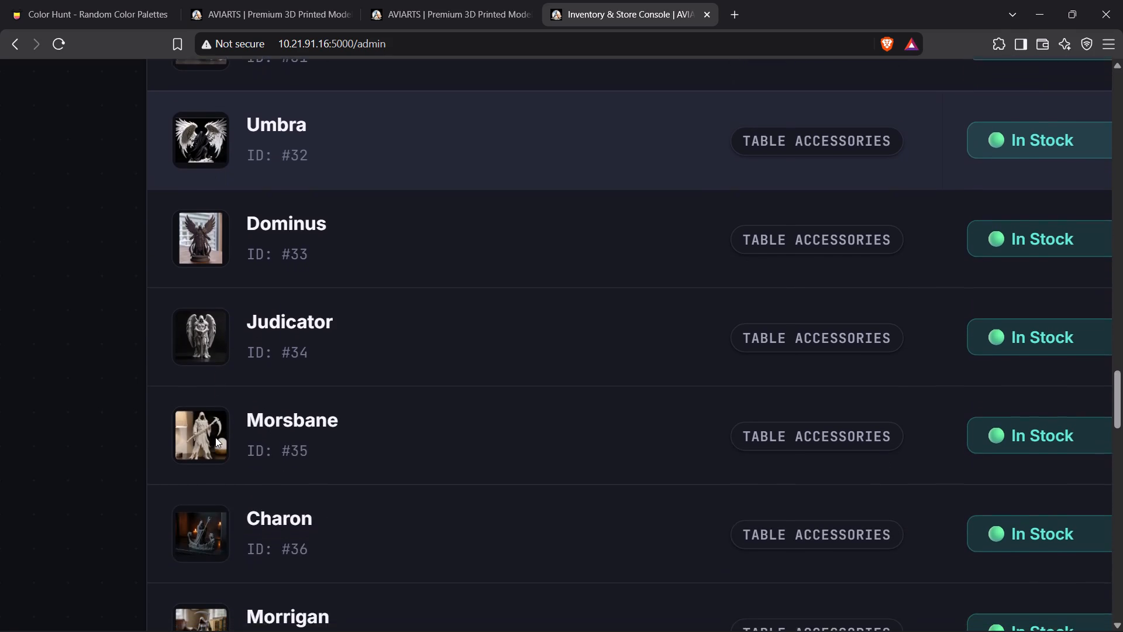
{"action": "scroll", "coordinate": [215, 437], "scroll_direction": "down", "scroll_amount": 2}
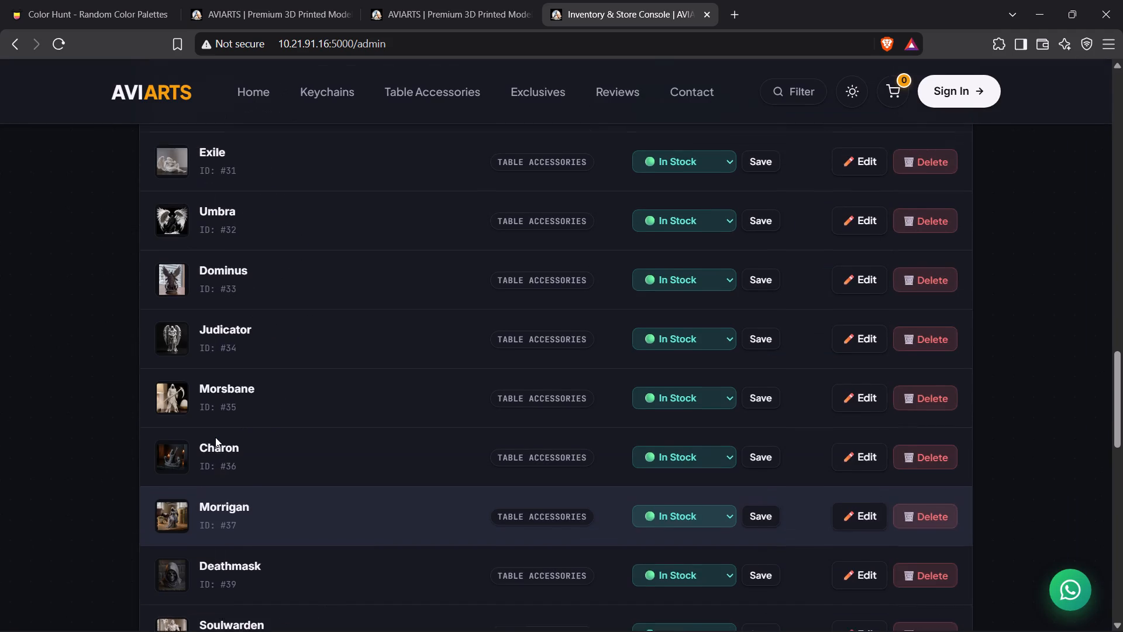
Delete the Exclusives angel figurines Elysia - Divine Angel (ID #19), Noctis - Weeping Angel (ID #20), Faelith (ID #22) and Caelion (ID #23).
{"action": "scroll", "coordinate": [215, 437], "scroll_direction": "up", "scroll_amount": 5}
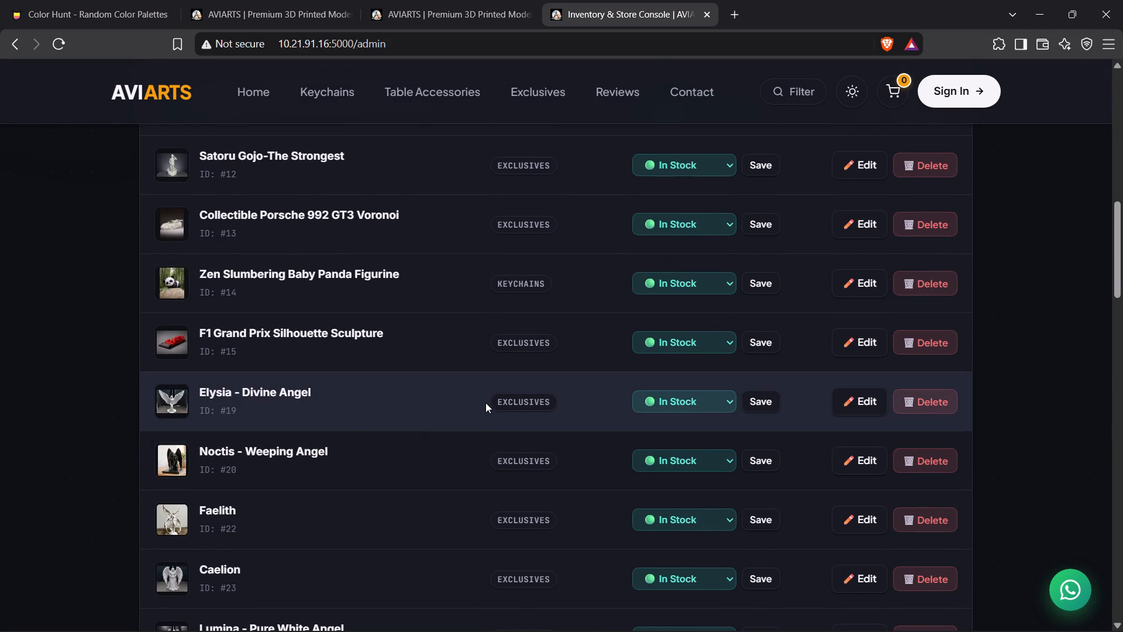
{"action": "left_click", "coordinate": [917, 406]}
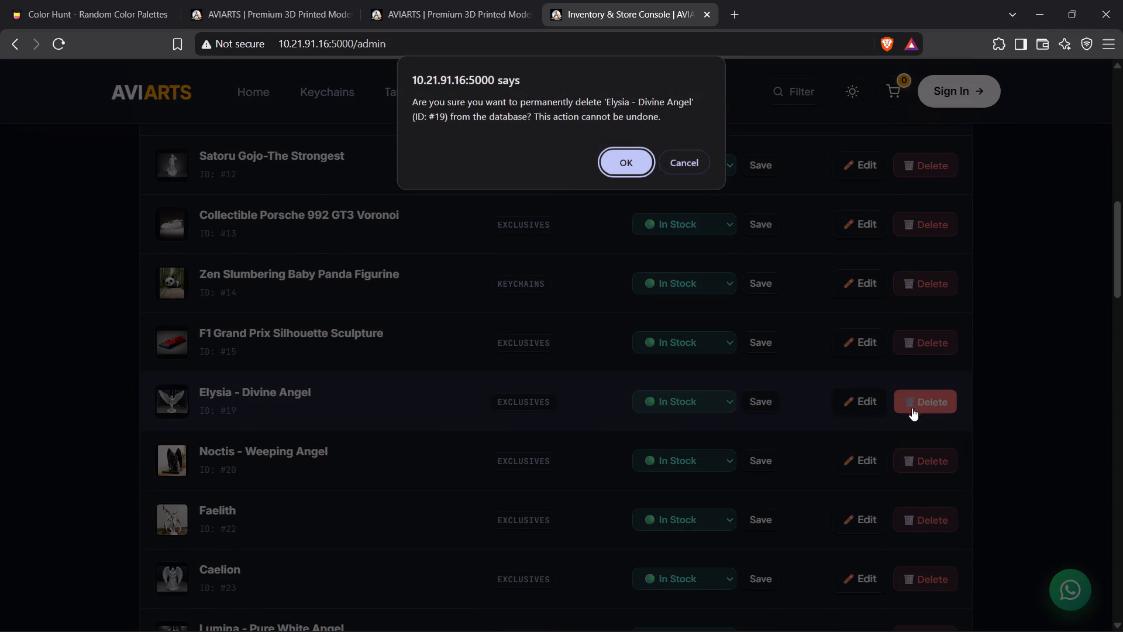
{"action": "left_click", "coordinate": [638, 166]}
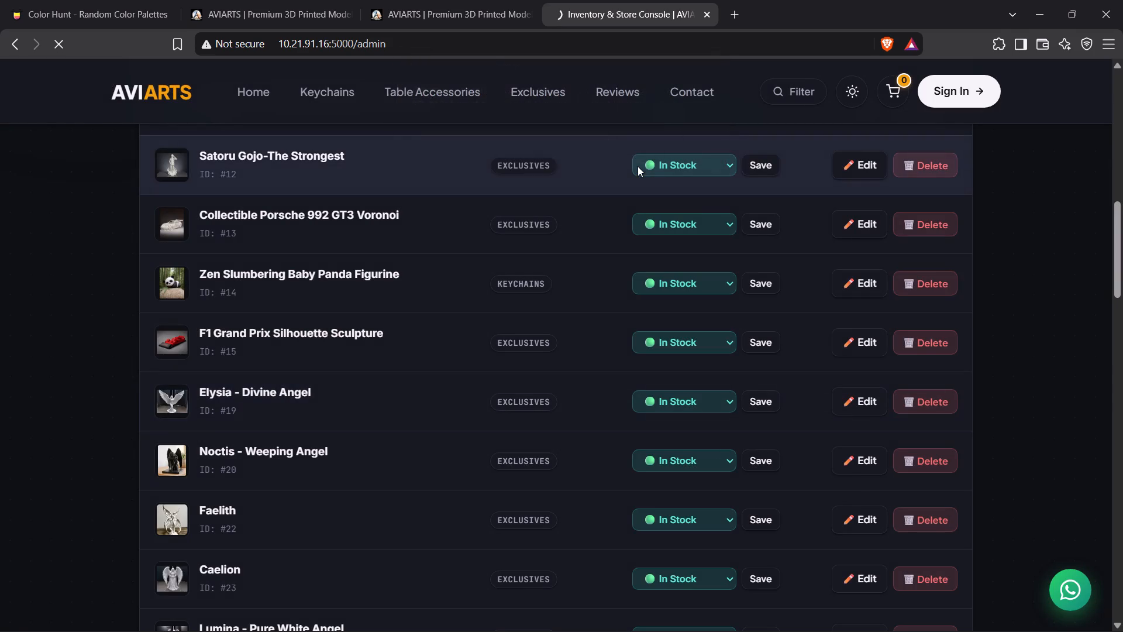
{"action": "left_click", "coordinate": [921, 463]}
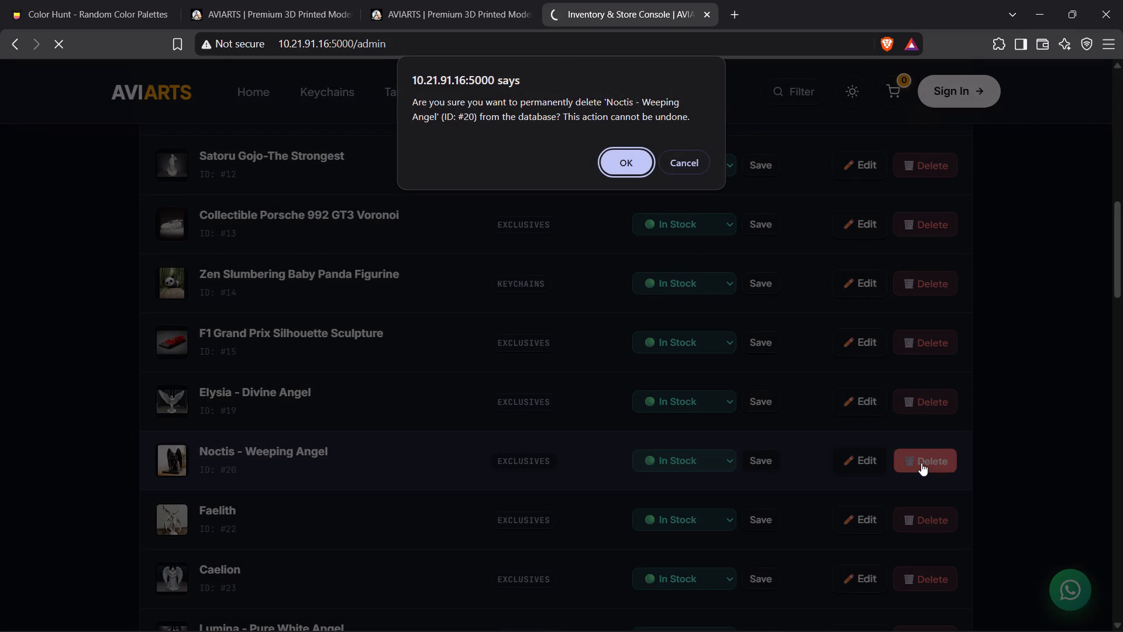
{"action": "left_click", "coordinate": [633, 160]}
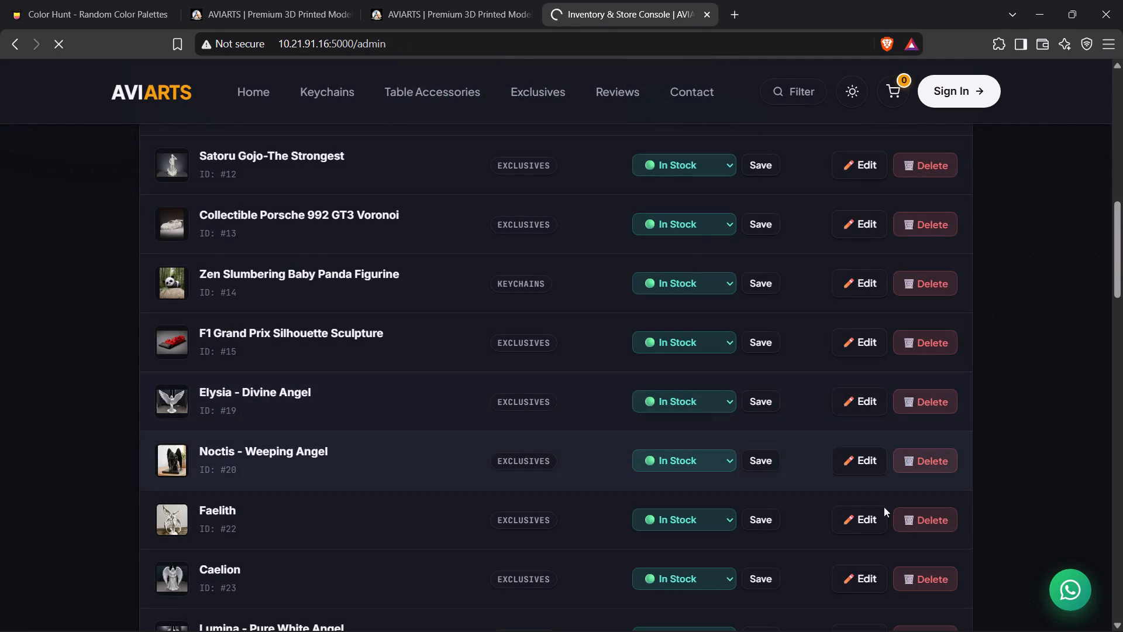
{"action": "left_click", "coordinate": [907, 523]}
{"action": "left_click", "coordinate": [625, 143]}
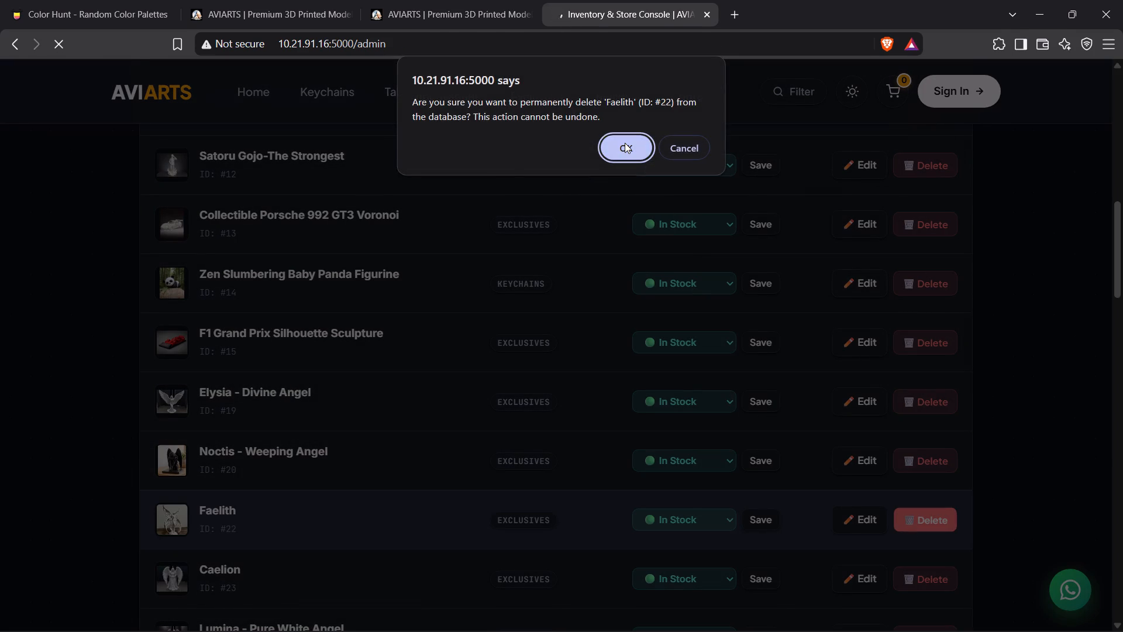
{"action": "scroll", "coordinate": [621, 485], "scroll_direction": "down", "scroll_amount": 3}
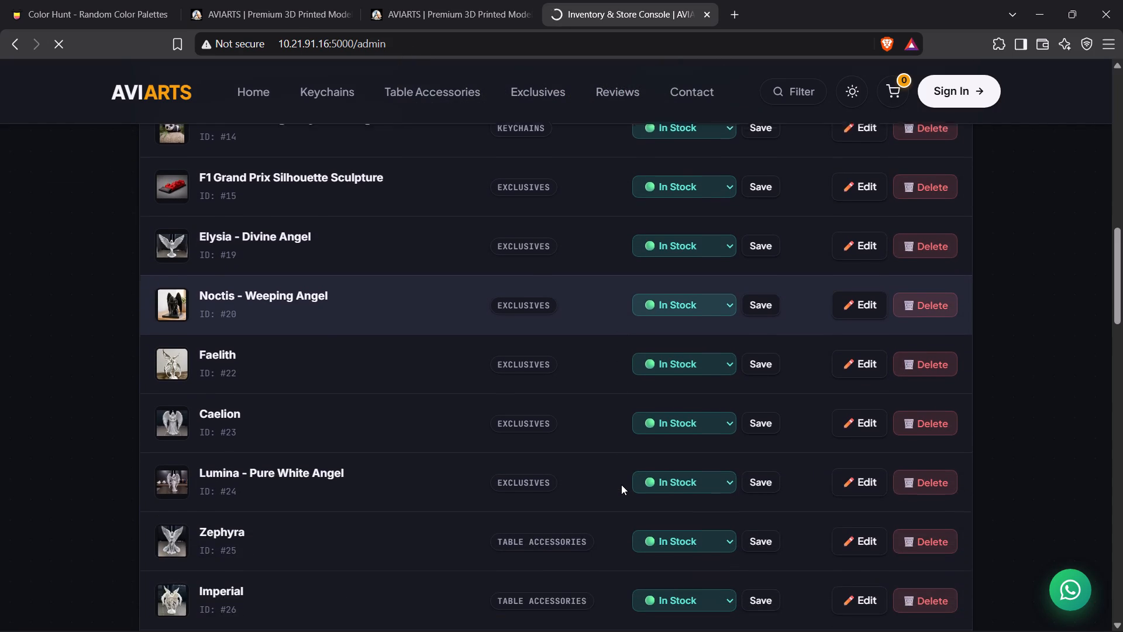
{"action": "scroll", "coordinate": [621, 485], "scroll_direction": "down", "scroll_amount": 1}
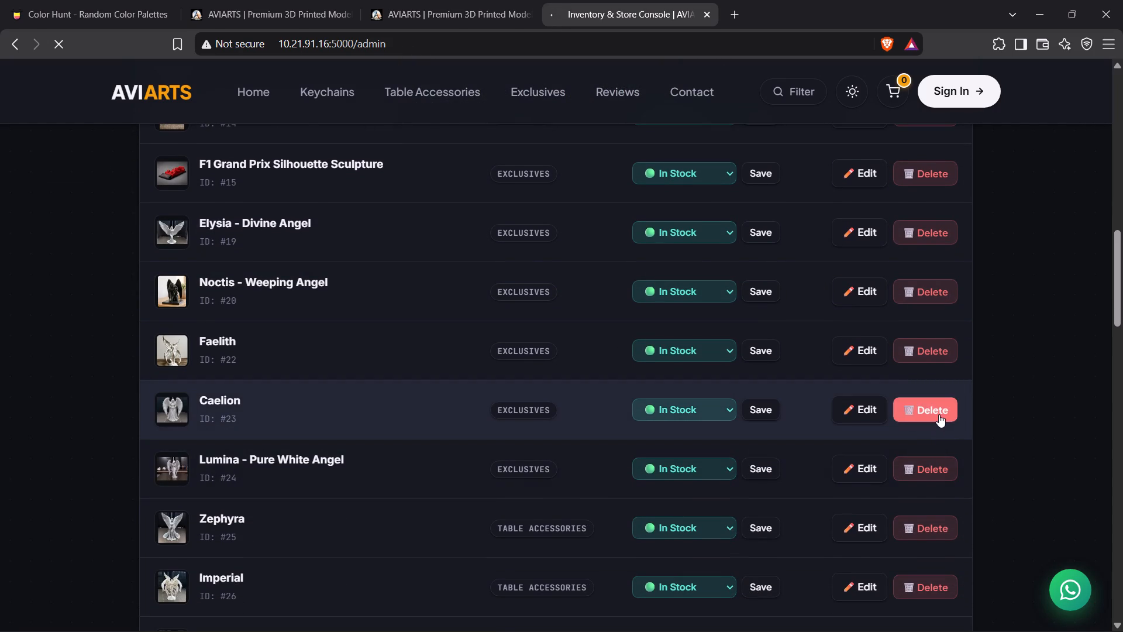
{"action": "left_click", "coordinate": [939, 414]}
{"action": "left_click", "coordinate": [635, 147]}
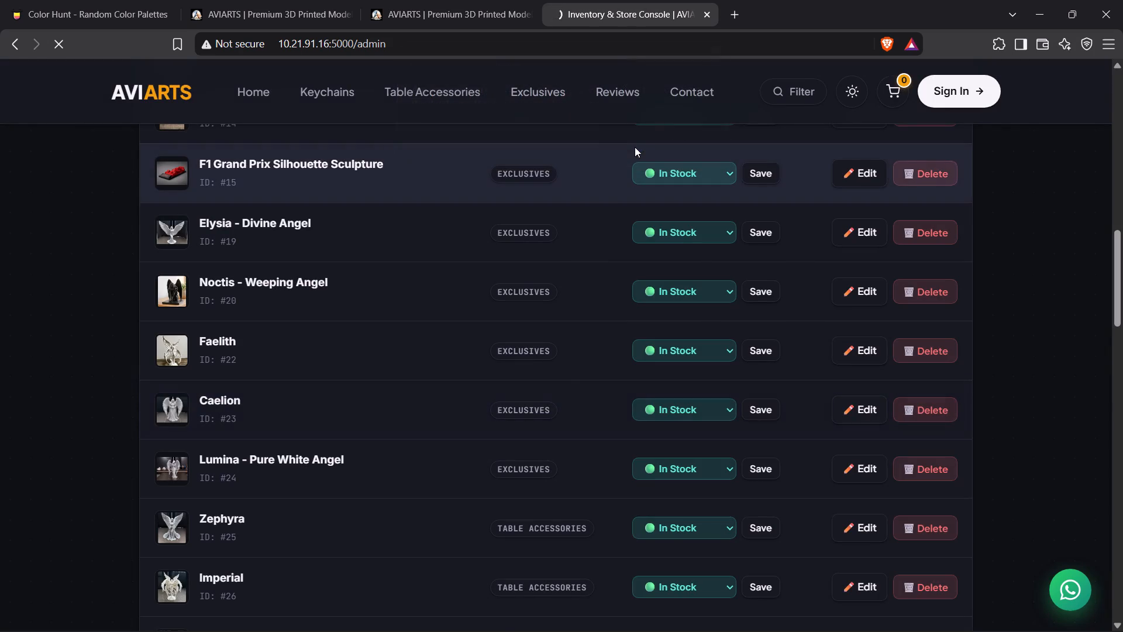
Delete the Table Accessories dark figurines Ravenspire (ID #44) and Necros (ID #42) from the local inventory.
{"action": "scroll", "coordinate": [785, 623], "scroll_direction": "down", "scroll_amount": 10}
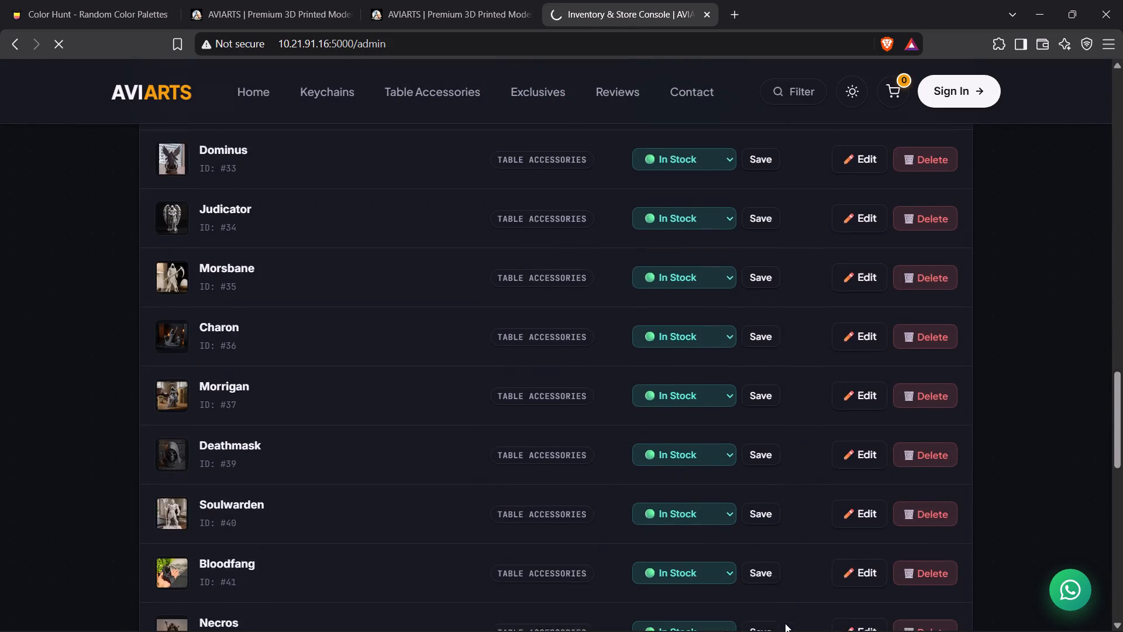
{"action": "scroll", "coordinate": [785, 623], "scroll_direction": "down", "scroll_amount": 8}
{"action": "scroll", "coordinate": [785, 623], "scroll_direction": "up", "scroll_amount": 4}
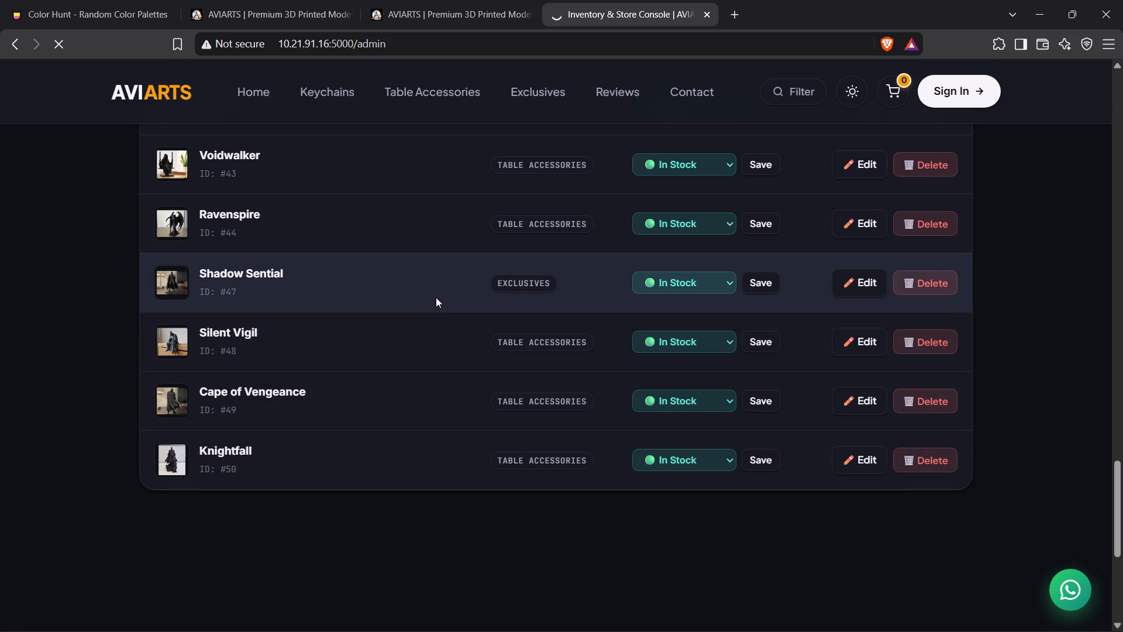
{"action": "left_click", "coordinate": [916, 221]}
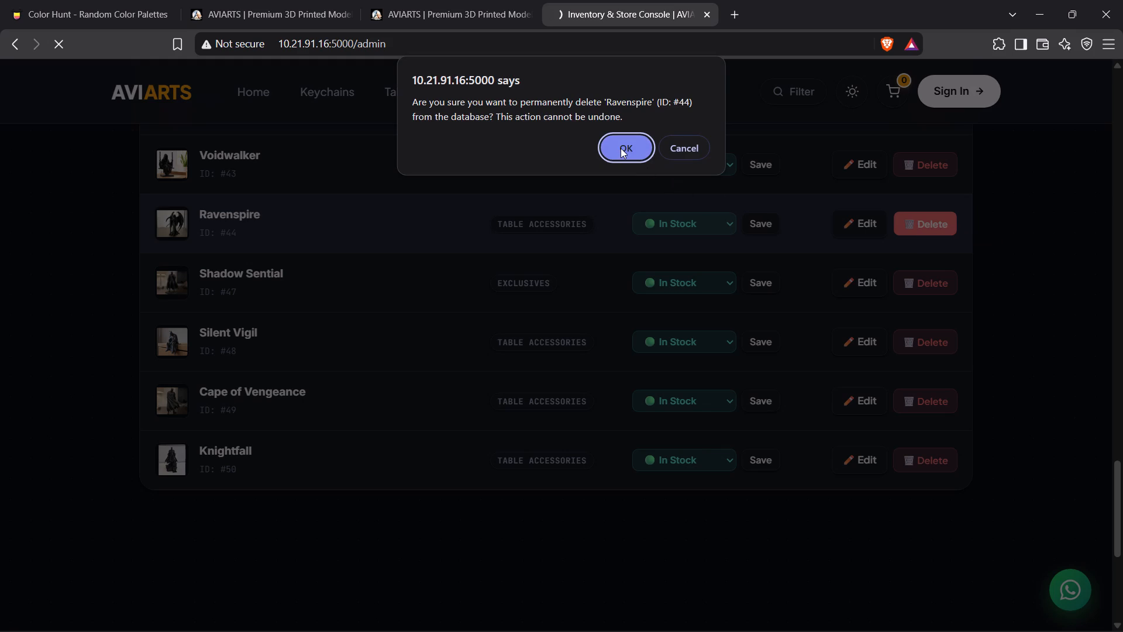
{"action": "left_click", "coordinate": [621, 148]}
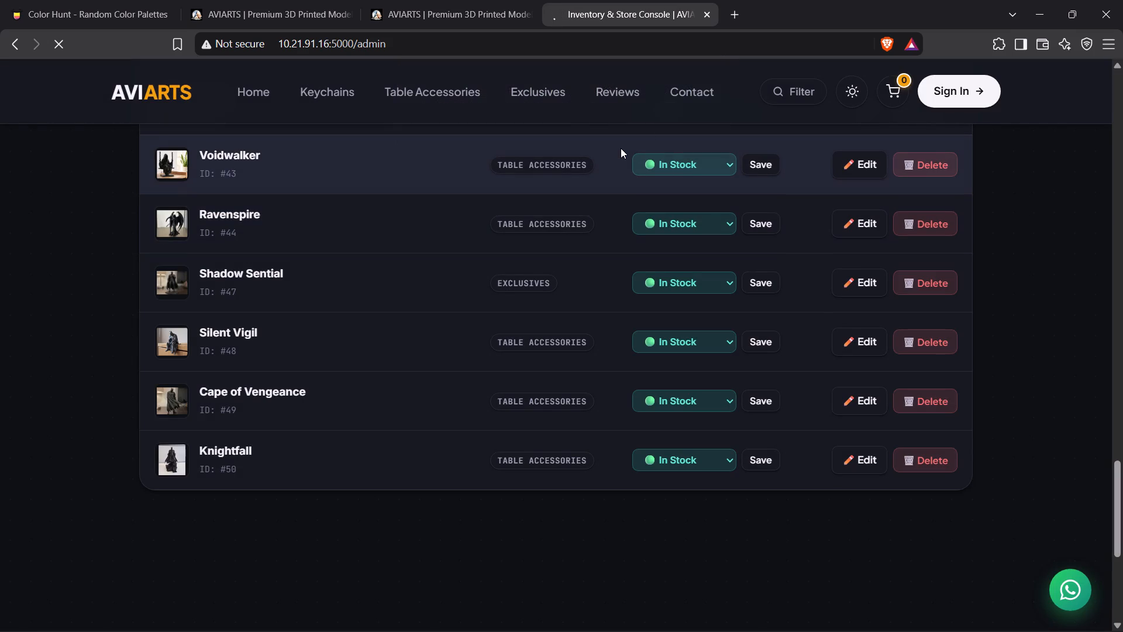
{"action": "scroll", "coordinate": [621, 148], "scroll_direction": "up", "scroll_amount": 4}
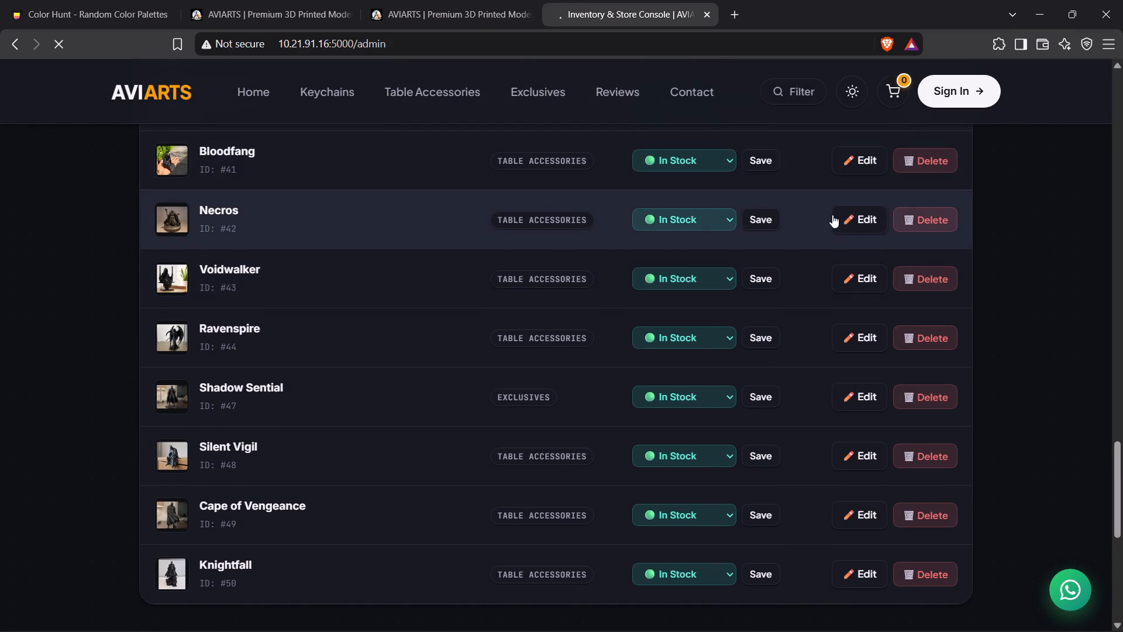
{"action": "left_click", "coordinate": [919, 225]}
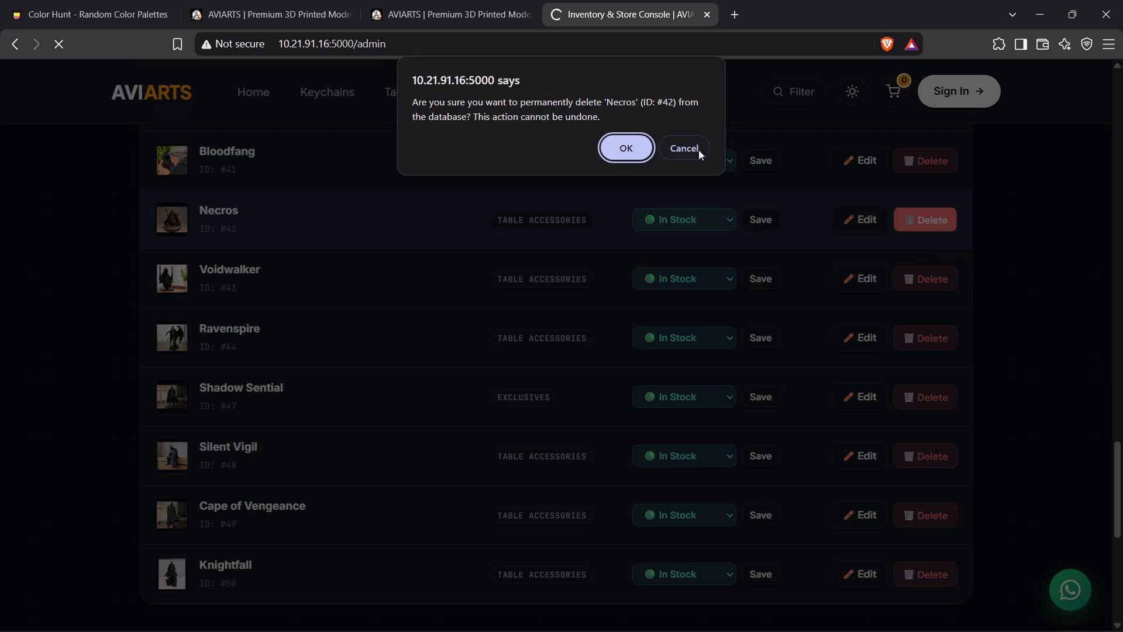
{"action": "left_click", "coordinate": [629, 155]}
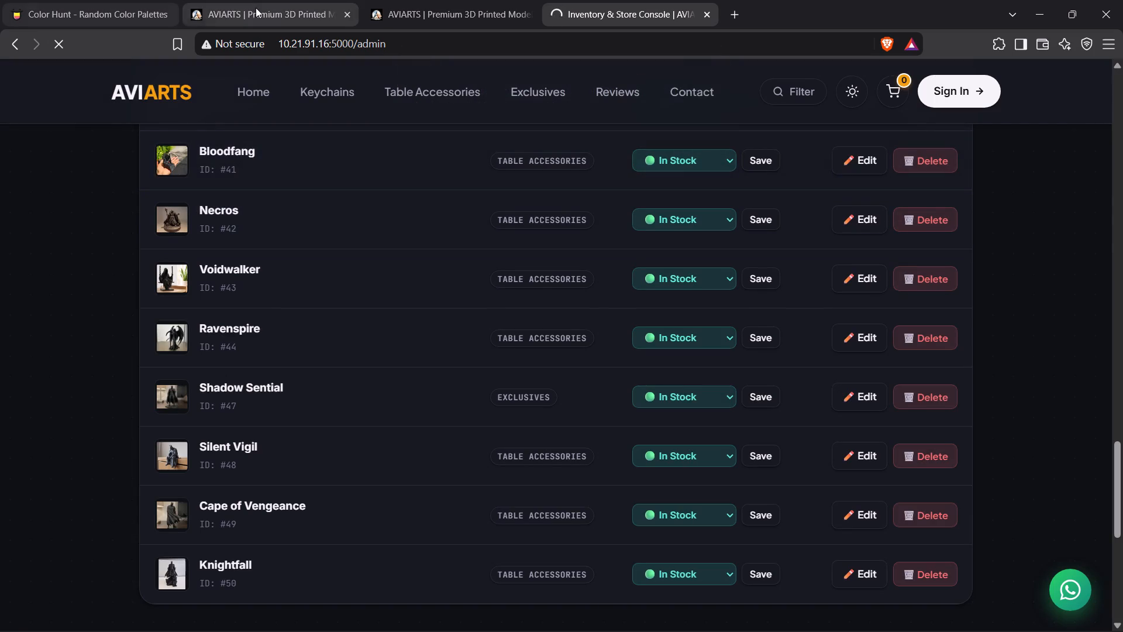
Switch to the live aviarts.in Store Control Panel to view its product list.
{"action": "left_click", "coordinate": [255, 7]}
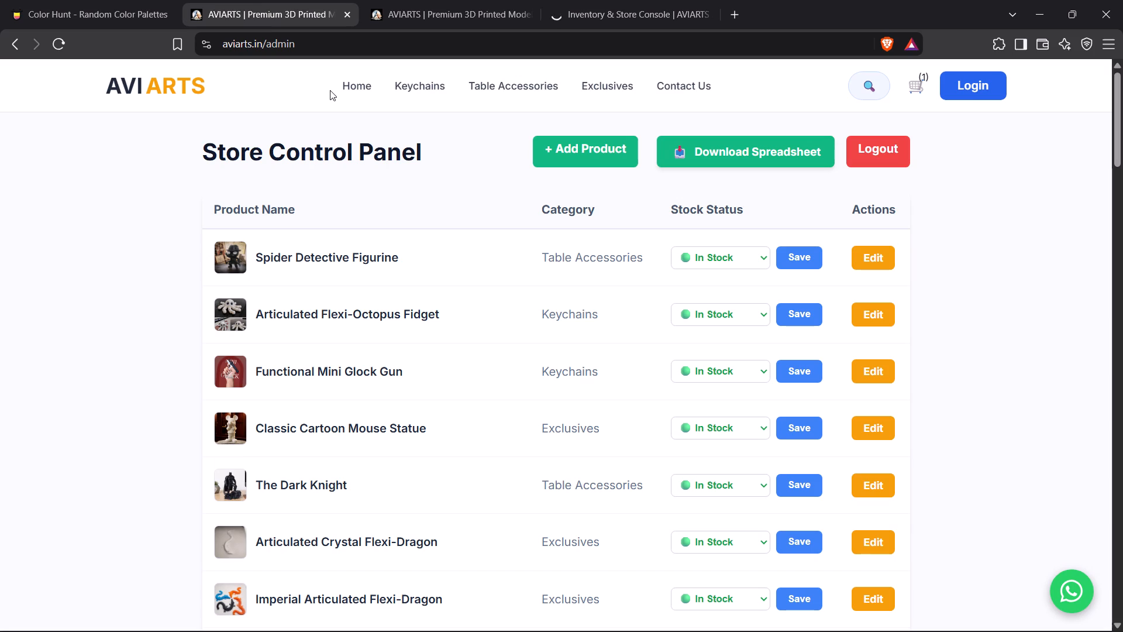
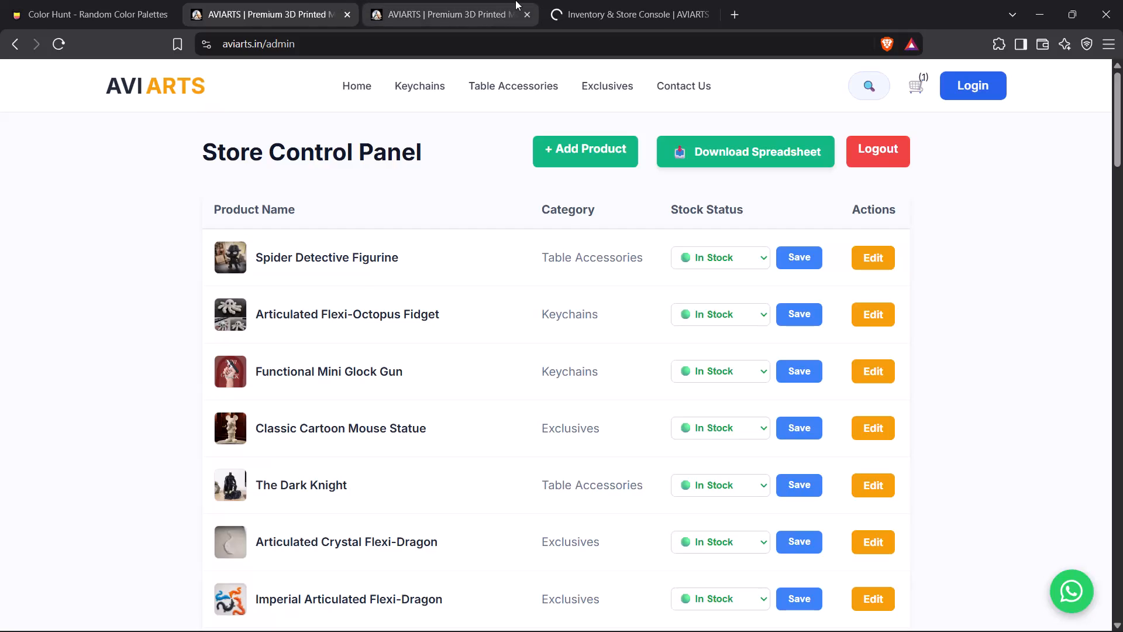
Reload the live aviarts.in storefront home page, checking that it loads, and return to the Store Control Panel.
{"action": "left_click", "coordinate": [515, 0]}
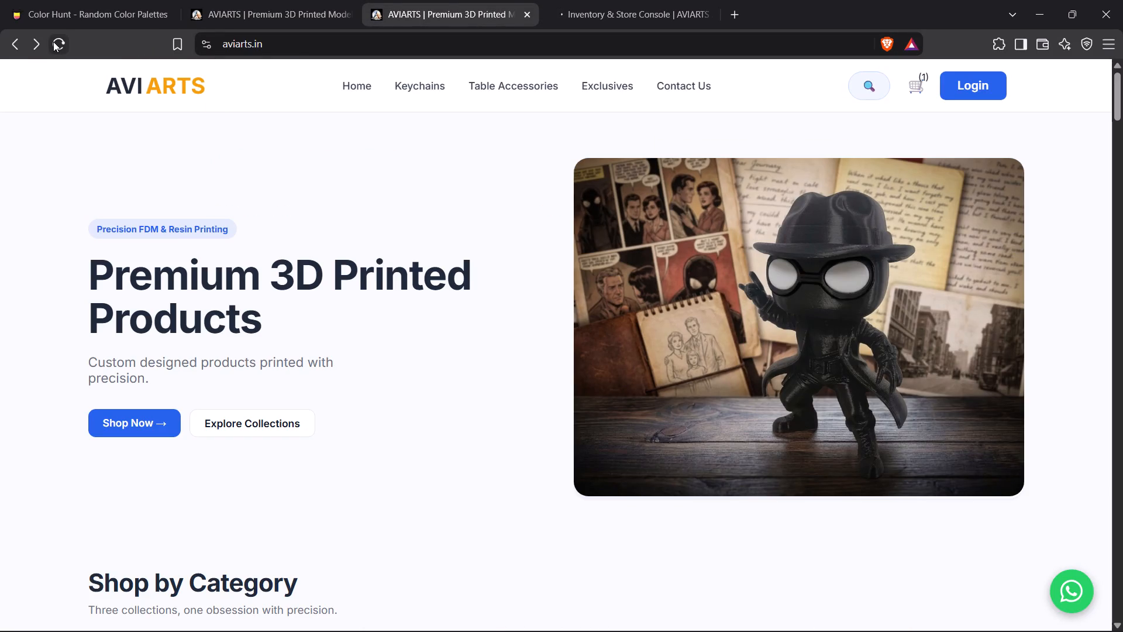
{"action": "left_click", "coordinate": [53, 42]}
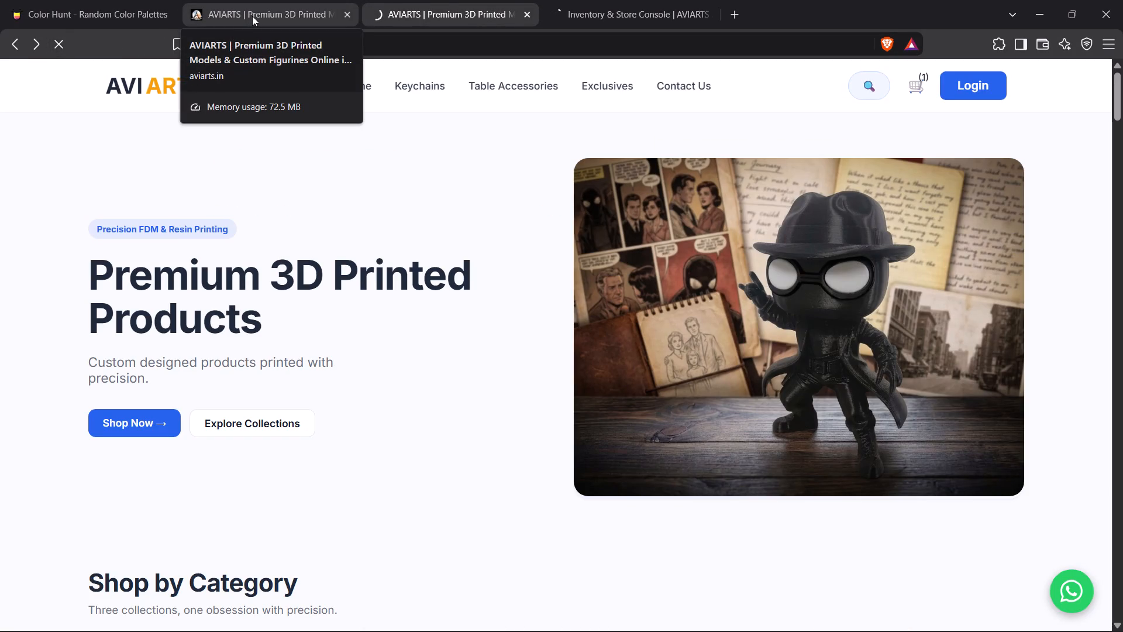
{"action": "left_click", "coordinate": [252, 16]}
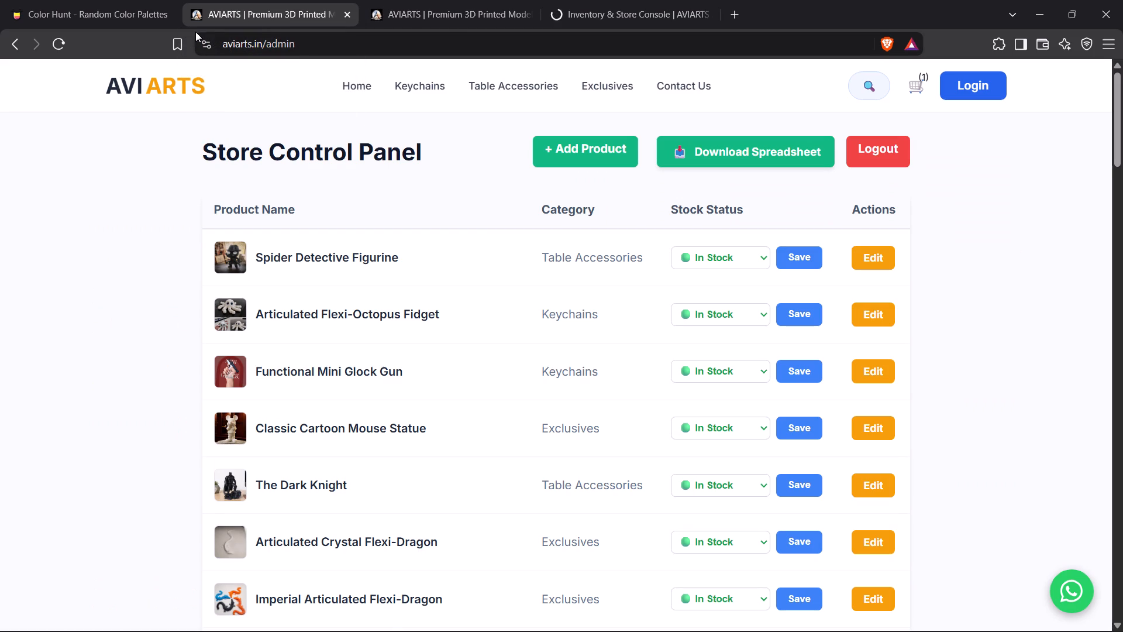
Disconnect the computer from the TBI Wi-Fi network and reconnect to the same network.
{"action": "left_click", "coordinate": [993, 616]}
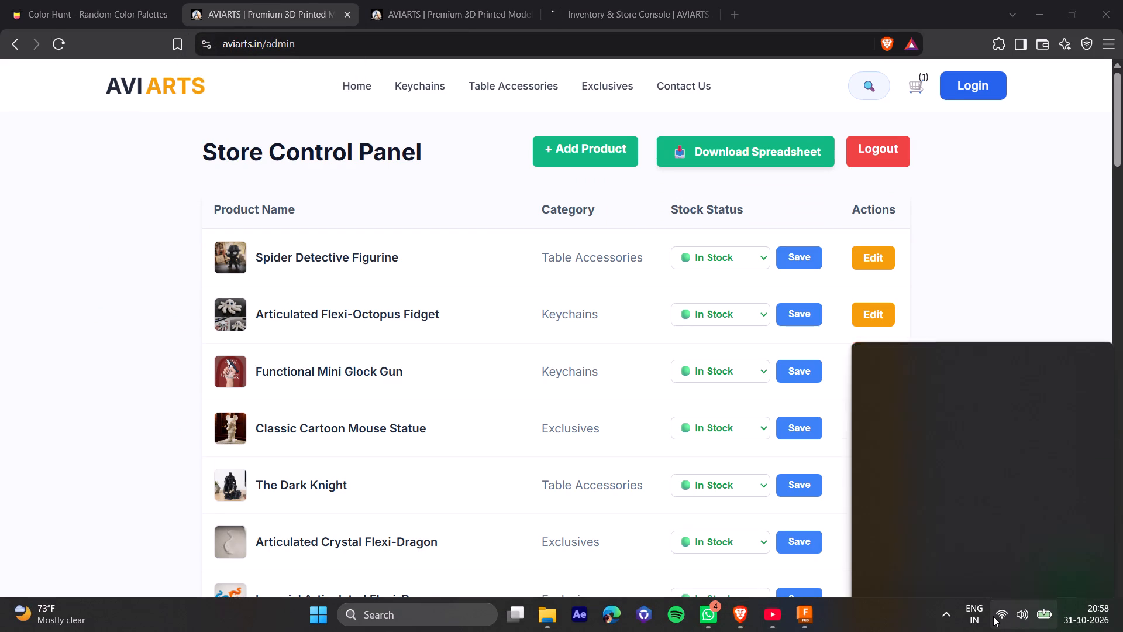
{"action": "left_click", "coordinate": [924, 350]}
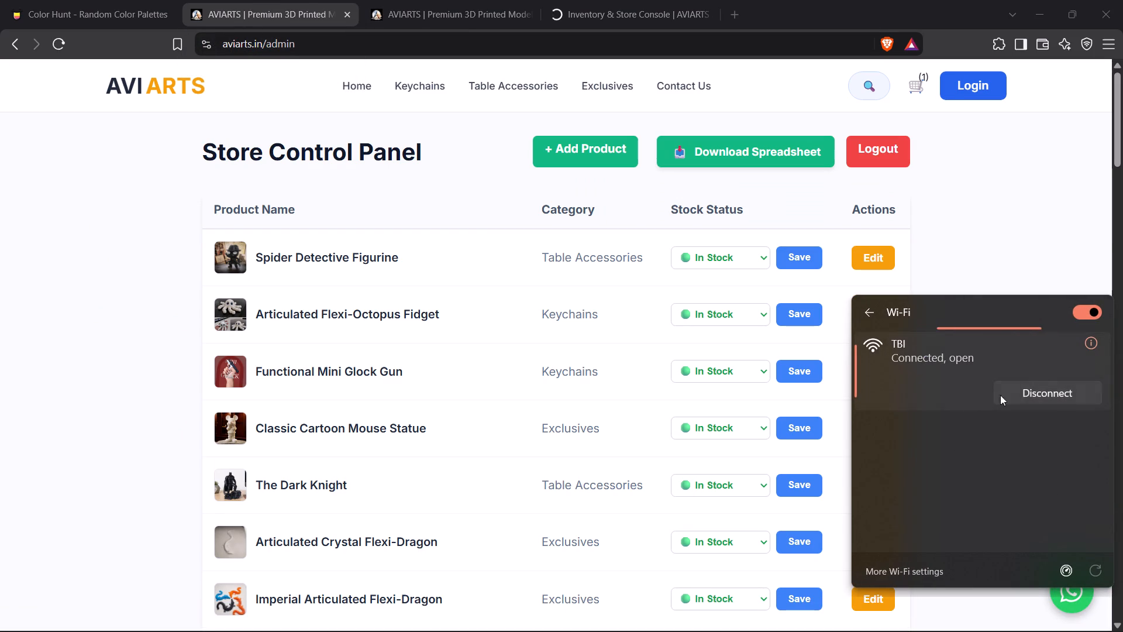
{"action": "left_click", "coordinate": [1049, 394]}
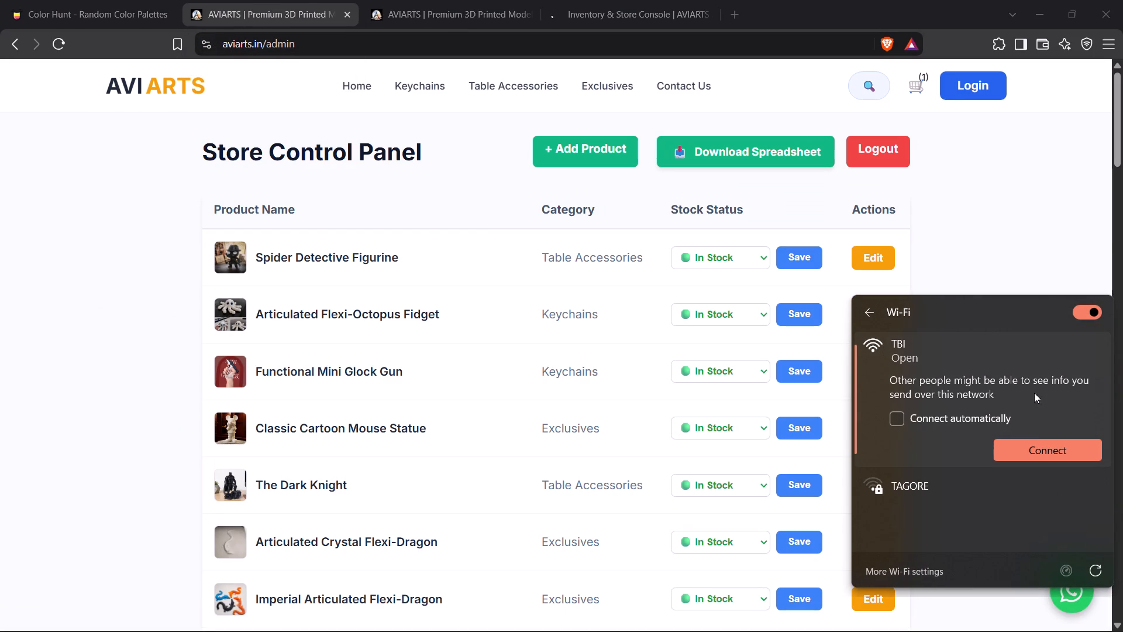
{"action": "left_click", "coordinate": [1039, 451]}
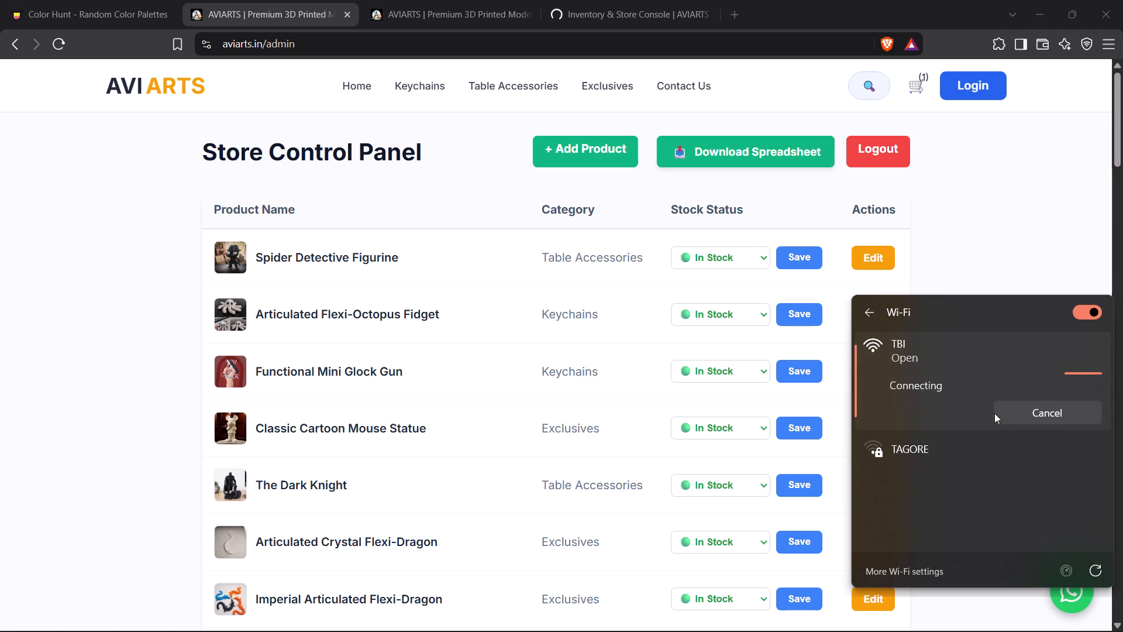
{"action": "left_click", "coordinate": [868, 310]}
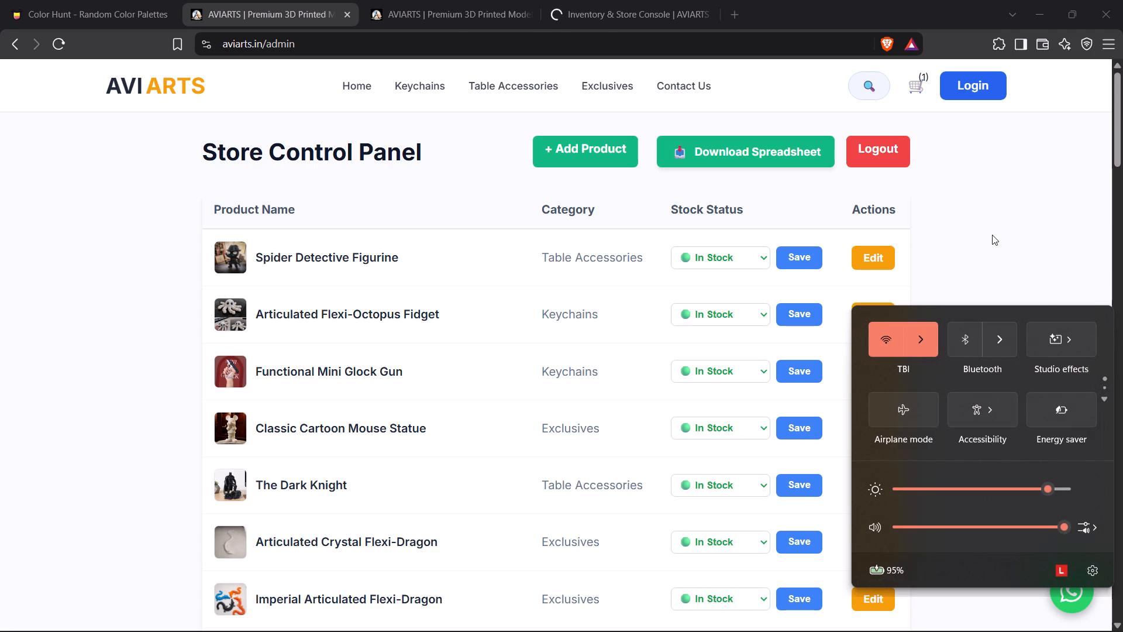
{"action": "left_click", "coordinate": [992, 235]}
Return to the local Inventory & Store Console and reload its product list.
{"action": "left_click", "coordinate": [625, 0]}
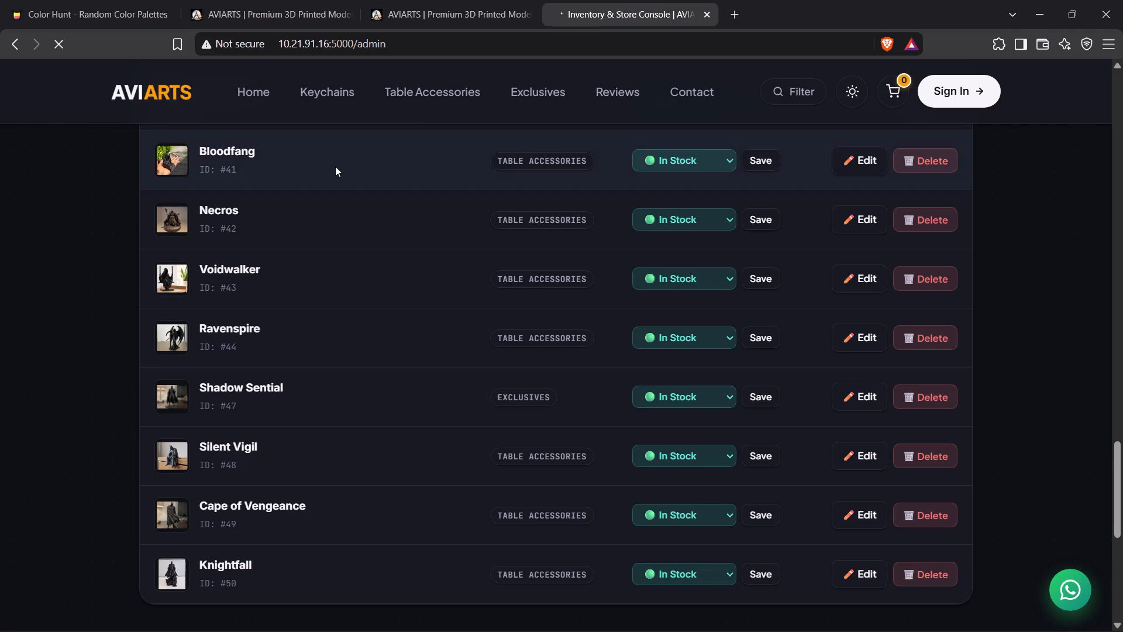
{"action": "left_click", "coordinate": [61, 47]}
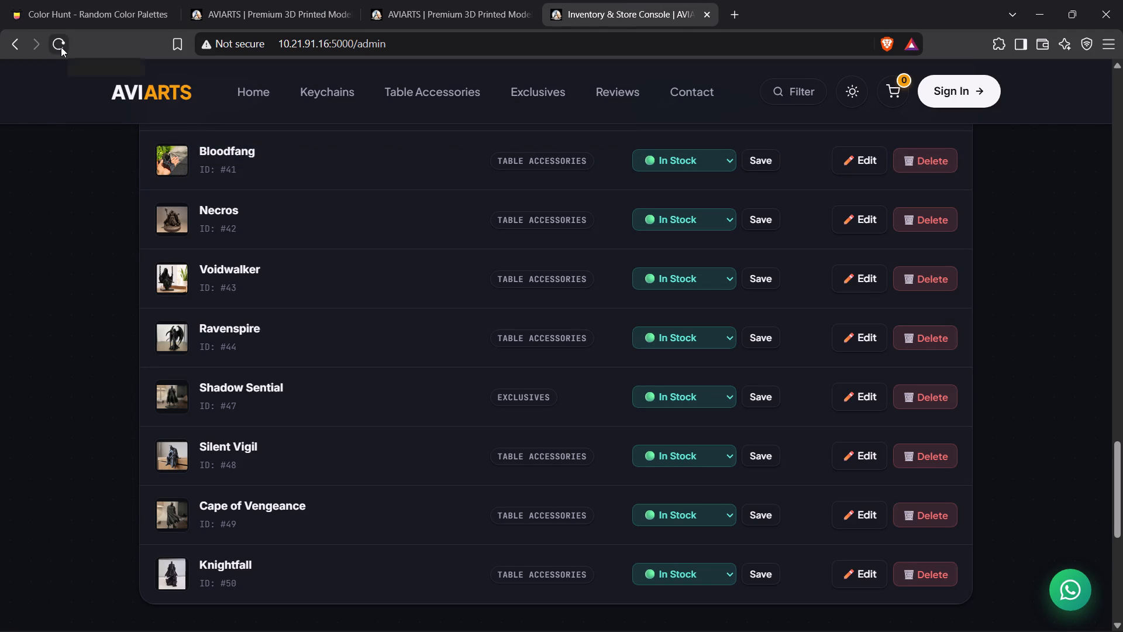
{"action": "left_click", "coordinate": [61, 47]}
{"action": "left_click_drag", "start_coordinate": [61, 47], "coordinate": [80, 83]}
{"action": "left_click_drag", "start_coordinate": [80, 83], "coordinate": [230, 11]}
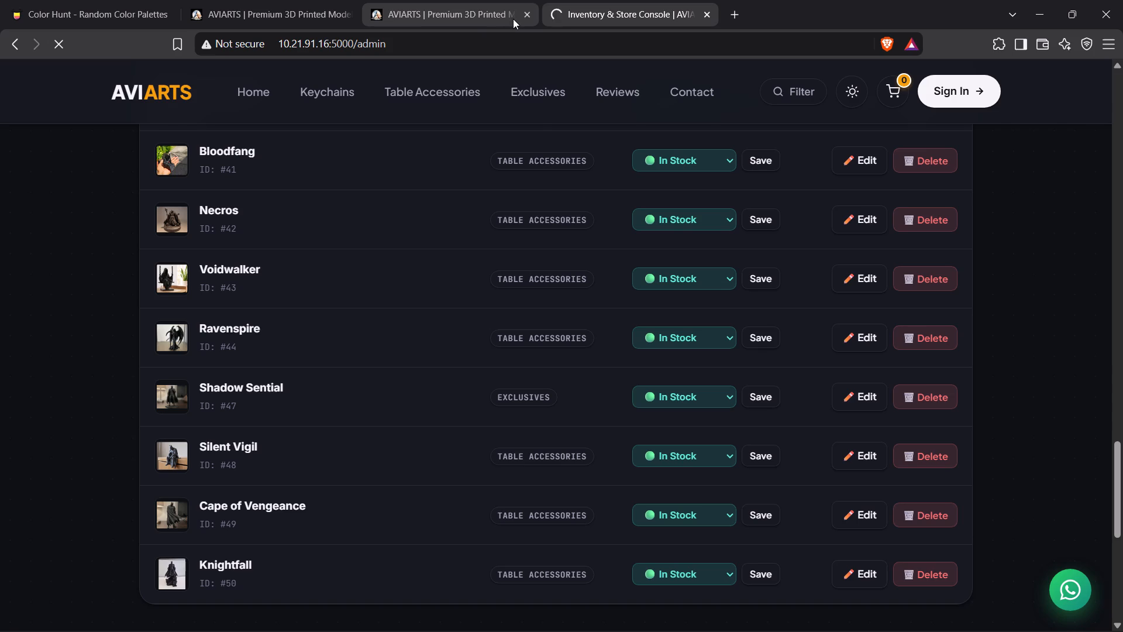
Return to the local Inventory & Store Console and stop its page from loading.
{"action": "left_click", "coordinate": [575, 20]}
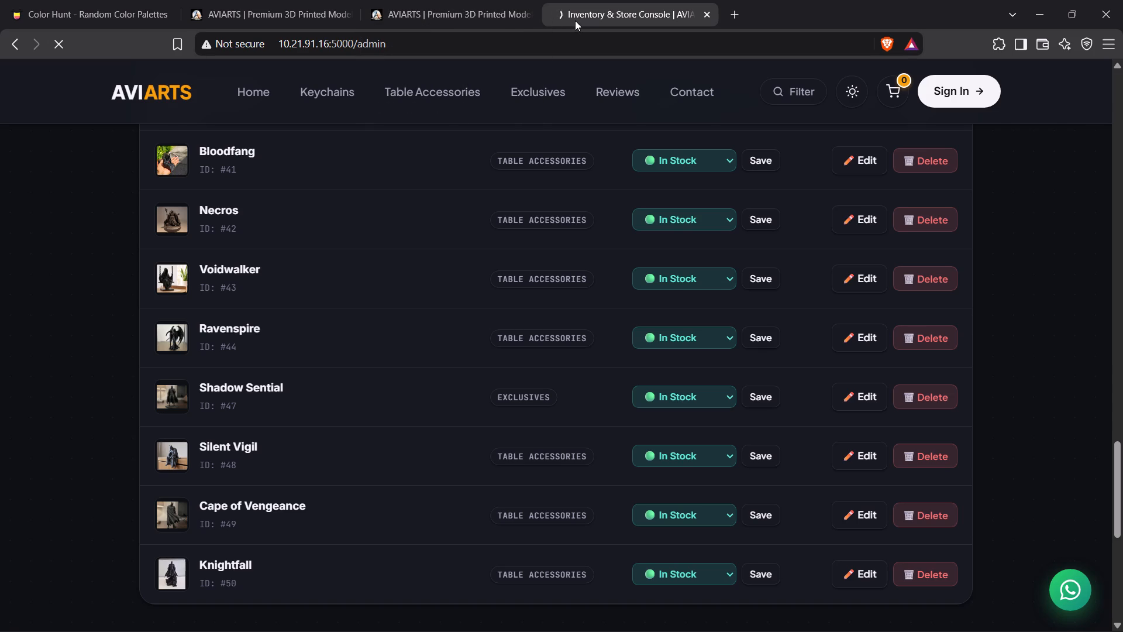
{"action": "left_click", "coordinate": [68, 50]}
{"action": "left_click", "coordinate": [16, 50]}
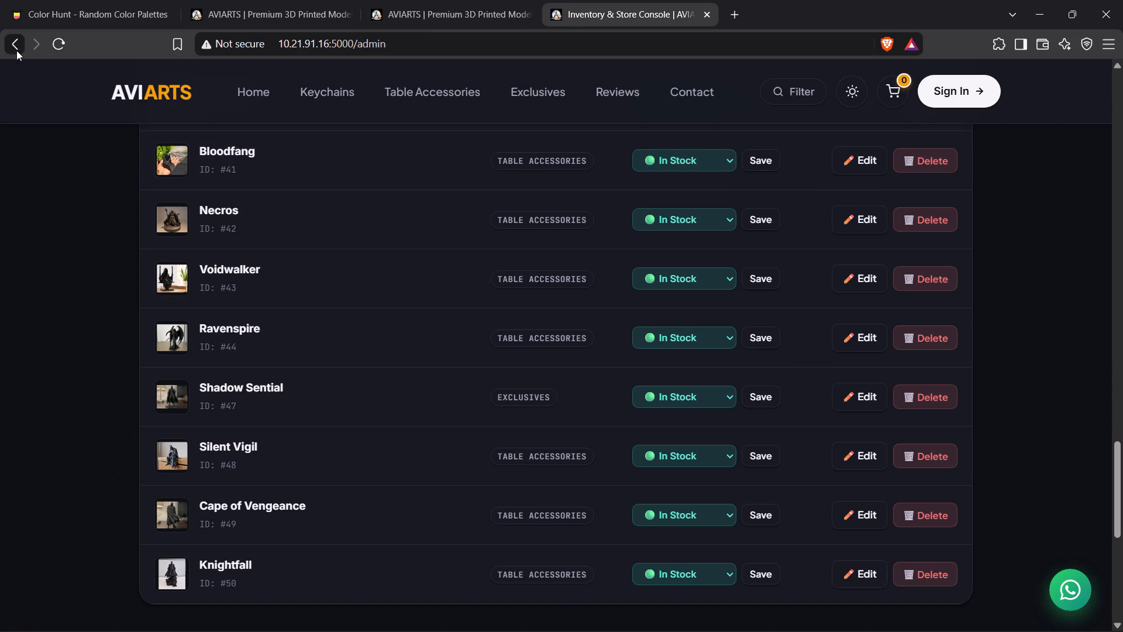
{"action": "left_click", "coordinate": [37, 50]}
Switch to the live aviarts.in storefront and look over its home page categories and Featured Products.
{"action": "left_click", "coordinate": [202, 8]}
{"action": "left_click", "coordinate": [450, 15]}
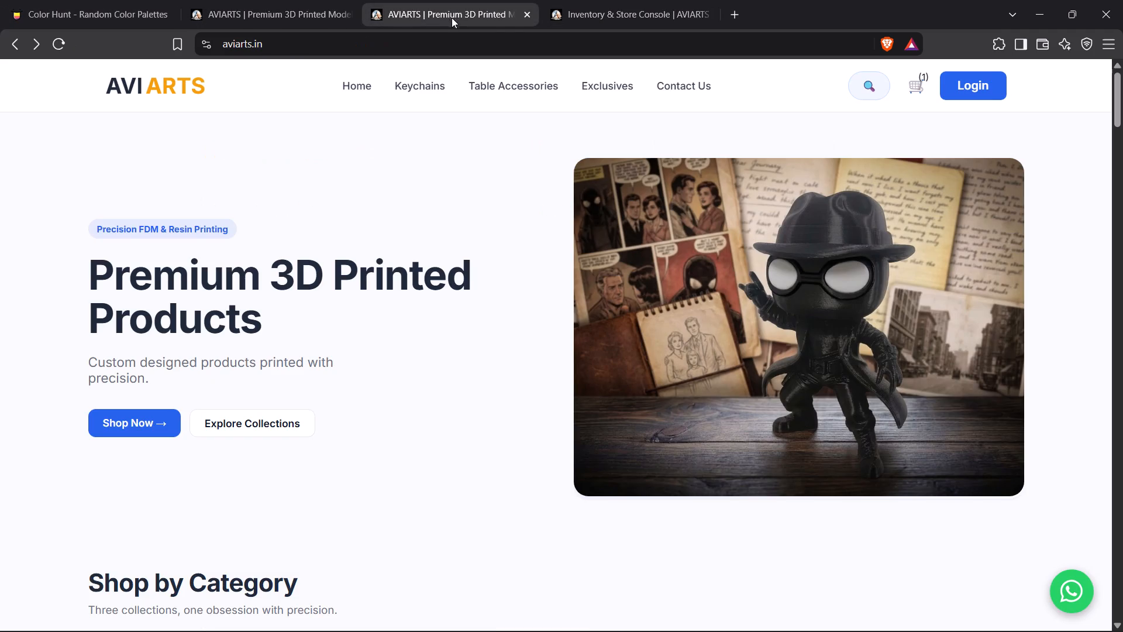
{"action": "scroll", "coordinate": [469, 421], "scroll_direction": "down", "scroll_amount": 6}
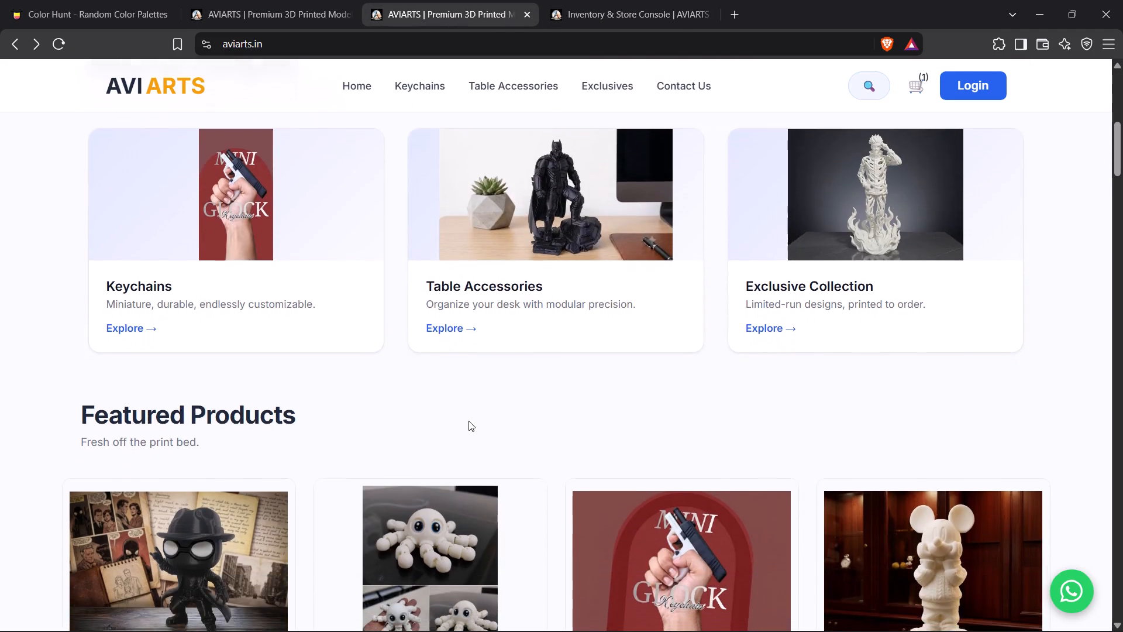
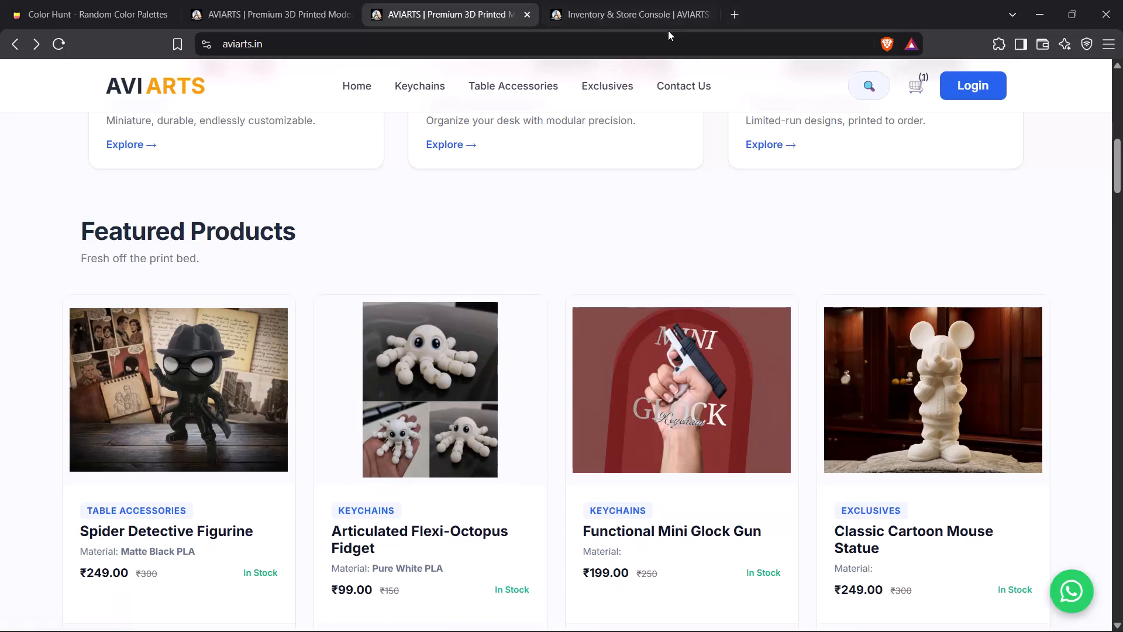
{"action": "left_click", "coordinate": [659, 15]}
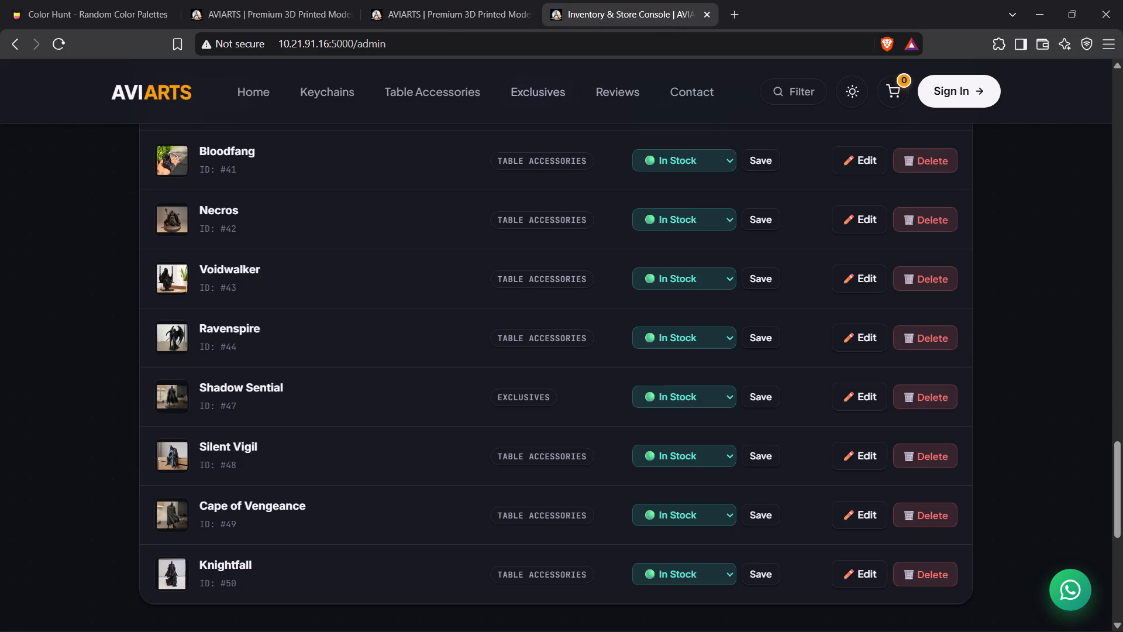
{"action": "double_click", "coordinate": [419, 42]}
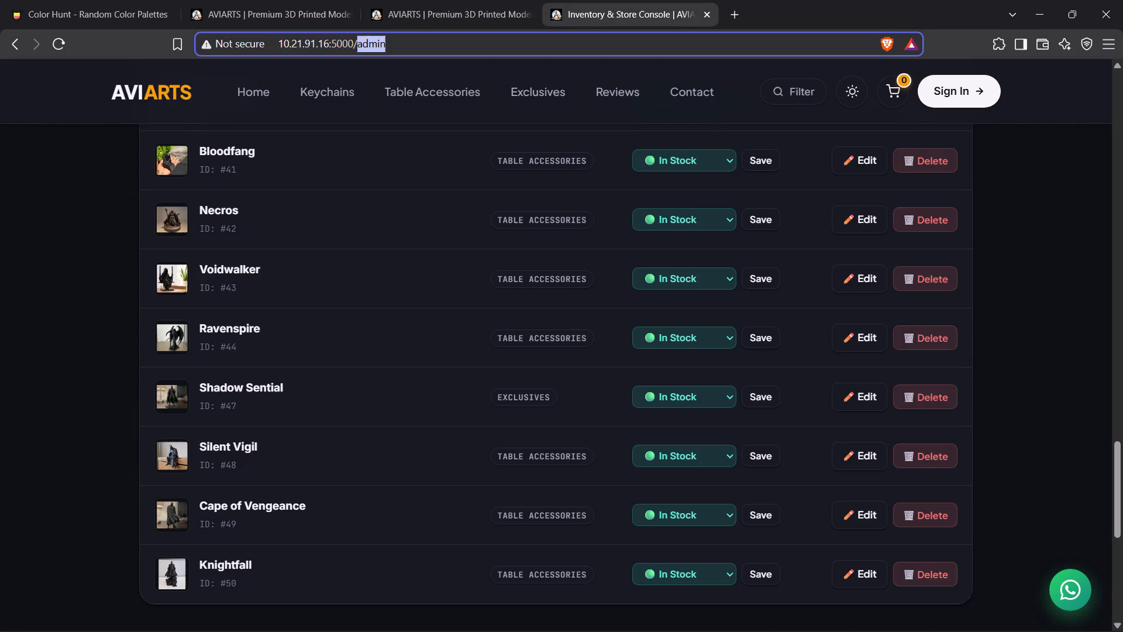
{"action": "left_click", "coordinate": [419, 42]}
{"action": "left_click_drag", "start_coordinate": [353, 45], "coordinate": [276, 54]}
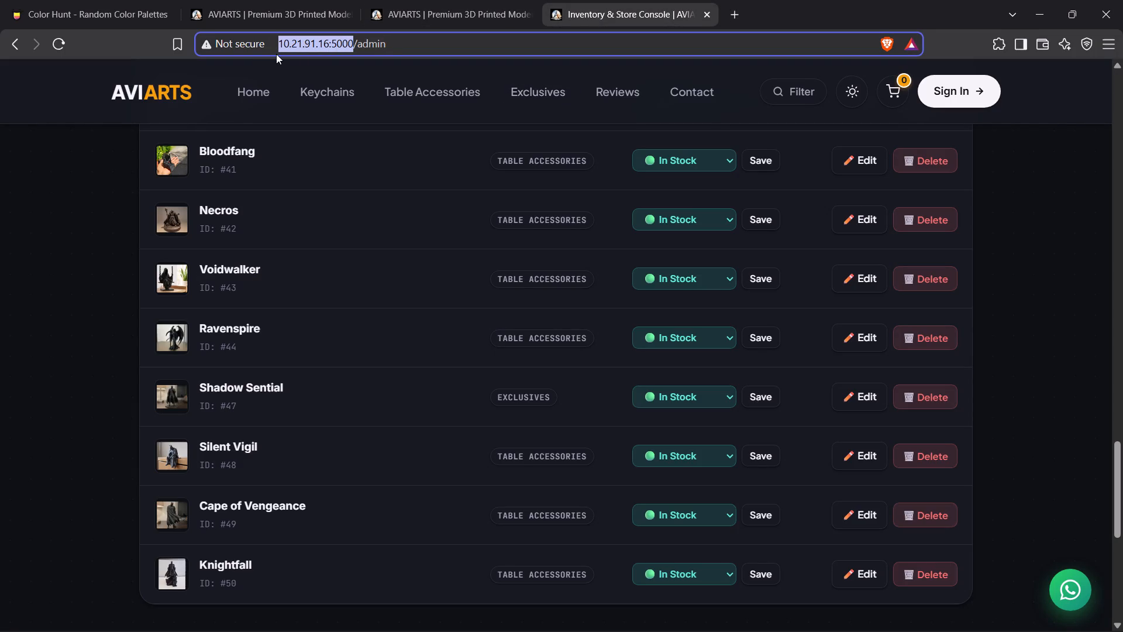
{"action": "key", "text": "ctrl+c"}
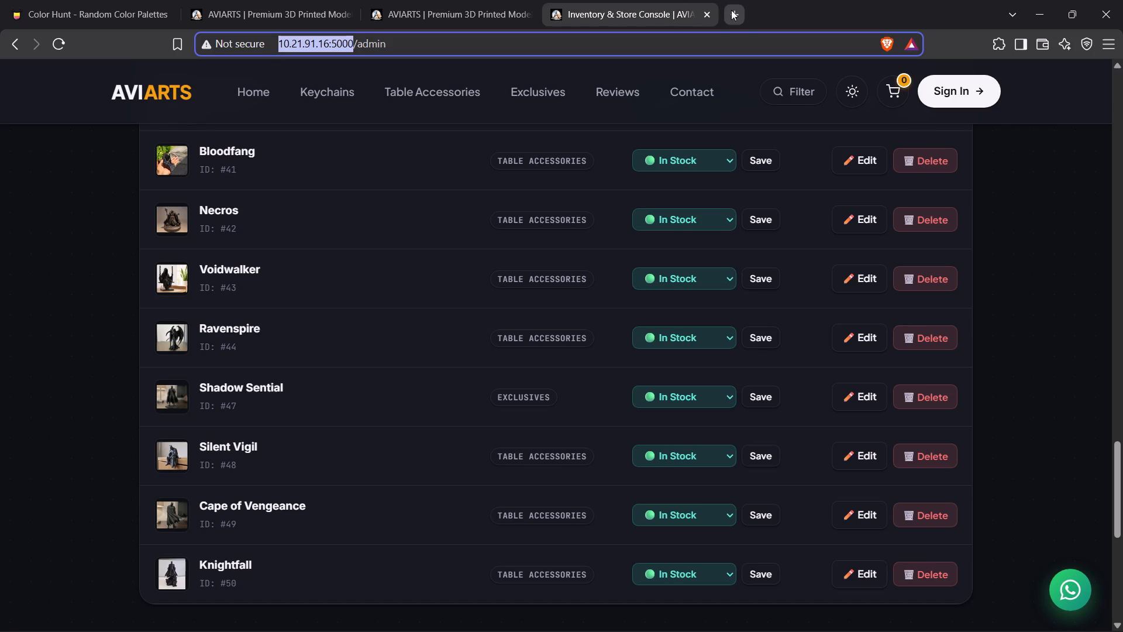
{"action": "left_click", "coordinate": [731, 10]}
{"action": "key", "text": "ctrl+v"}
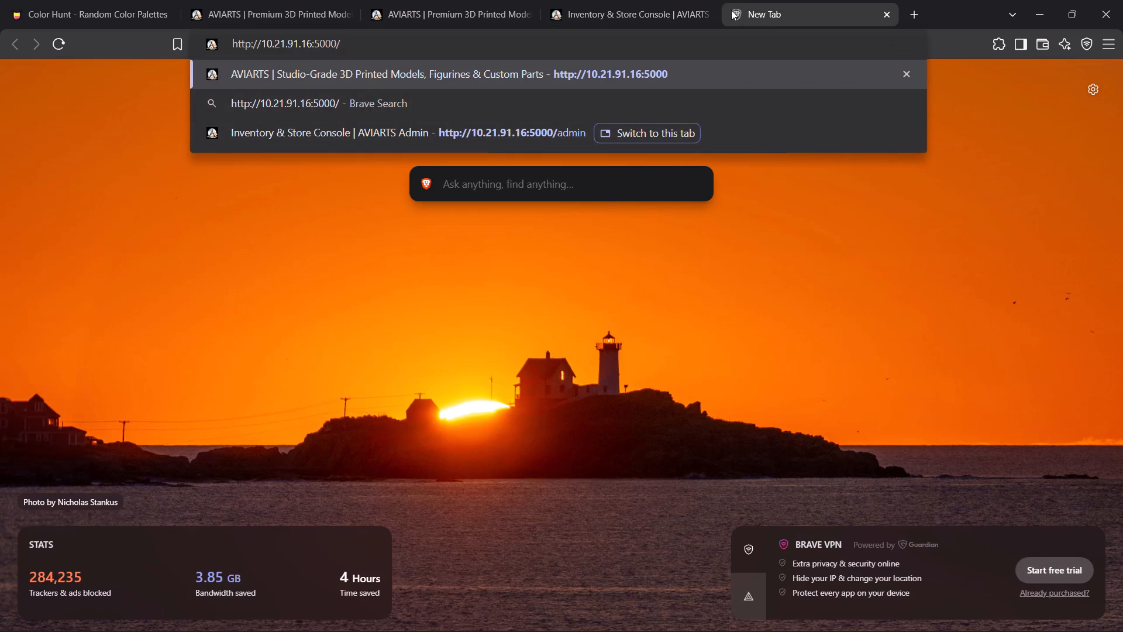
{"action": "key", "text": "Return"}
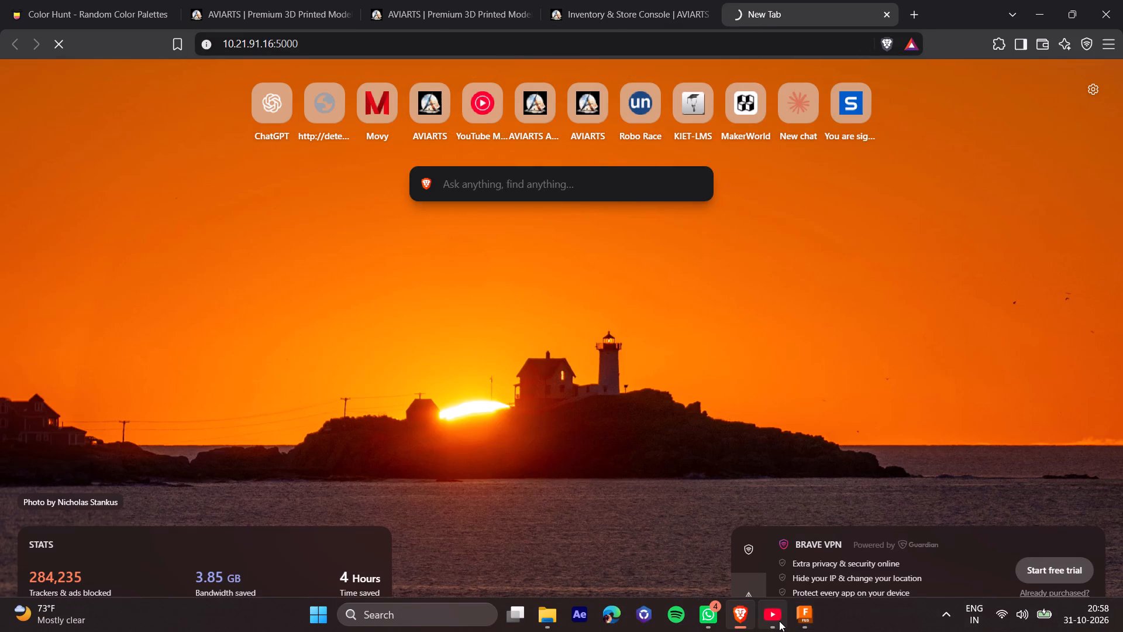
Close Autodesk Fusion with its untitled designs, cancelling its server verification dialog.
{"action": "left_click", "coordinate": [779, 621]}
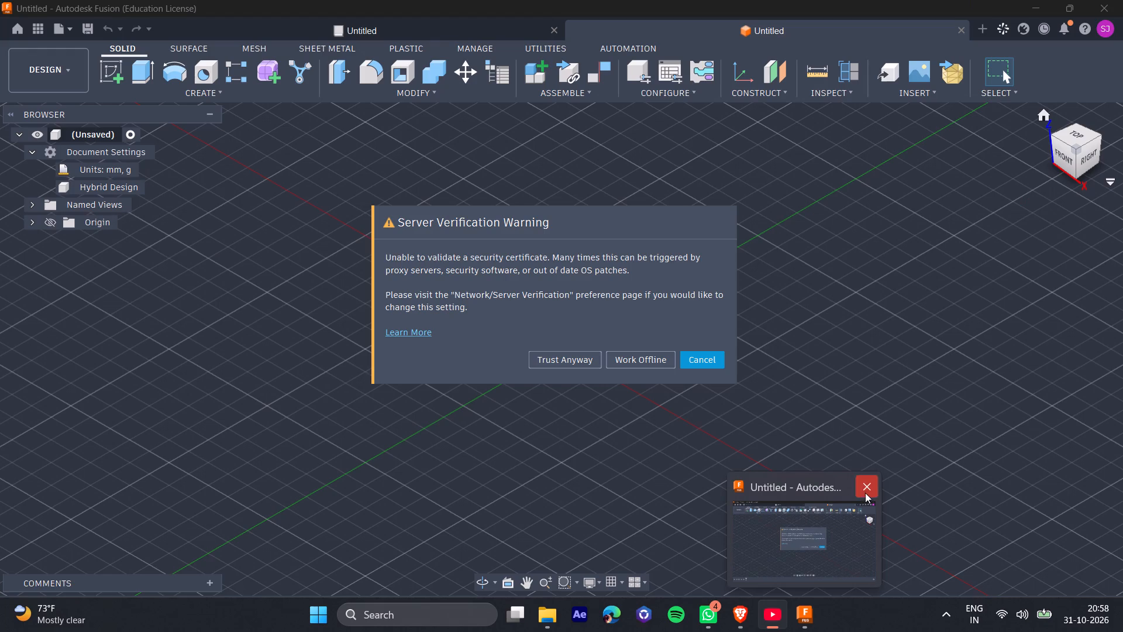
{"action": "left_click", "coordinate": [864, 491]}
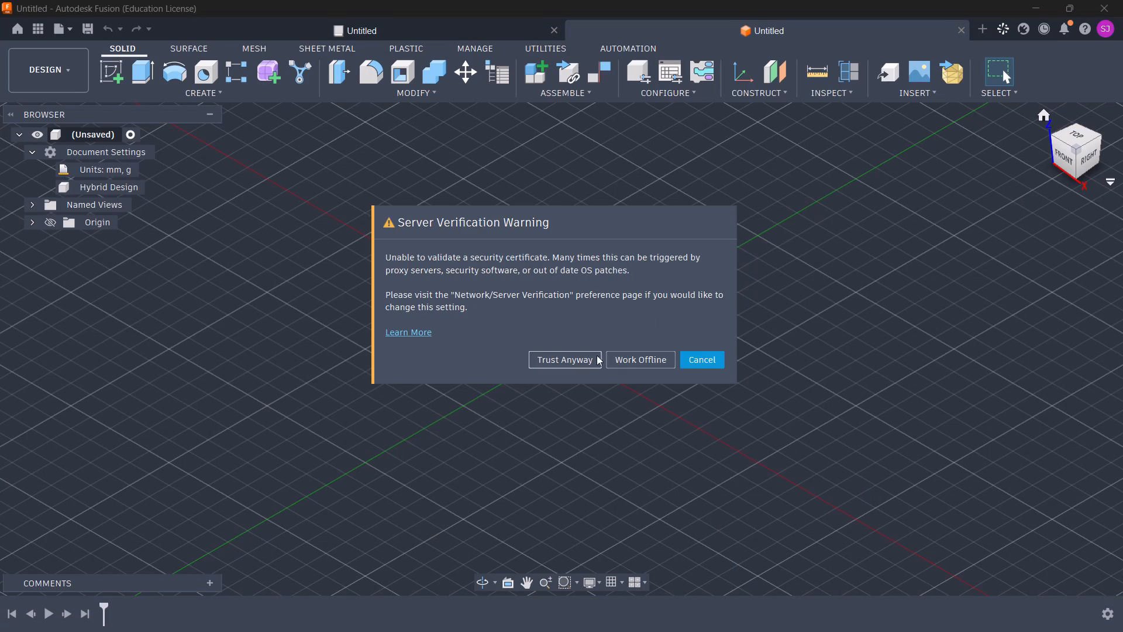
{"action": "left_click", "coordinate": [697, 358]}
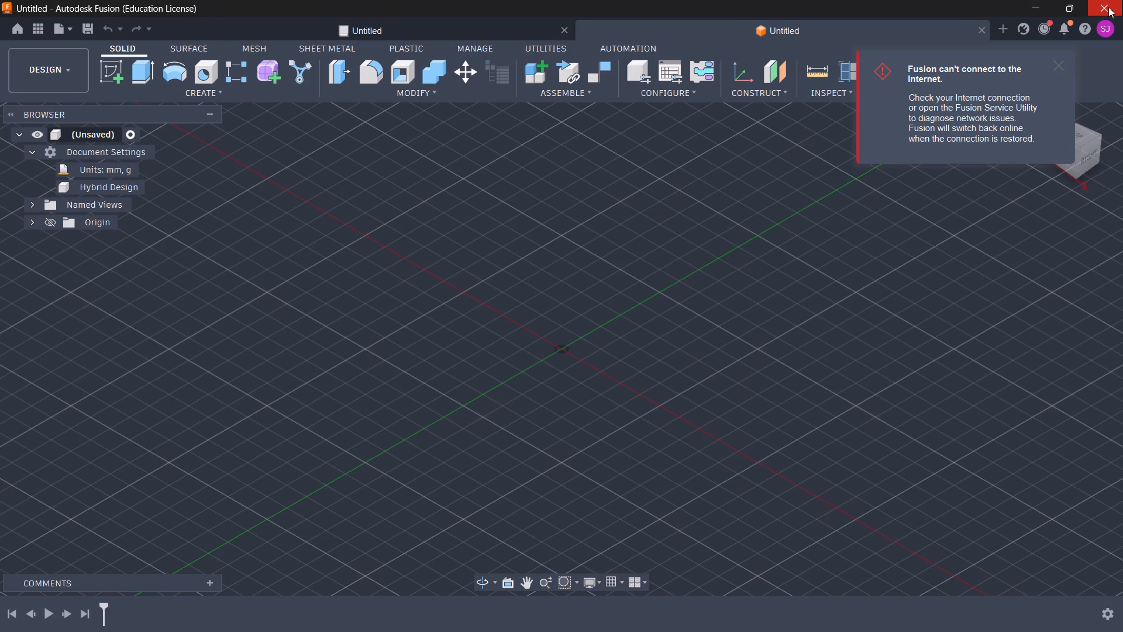
{"action": "left_click", "coordinate": [1108, 7]}
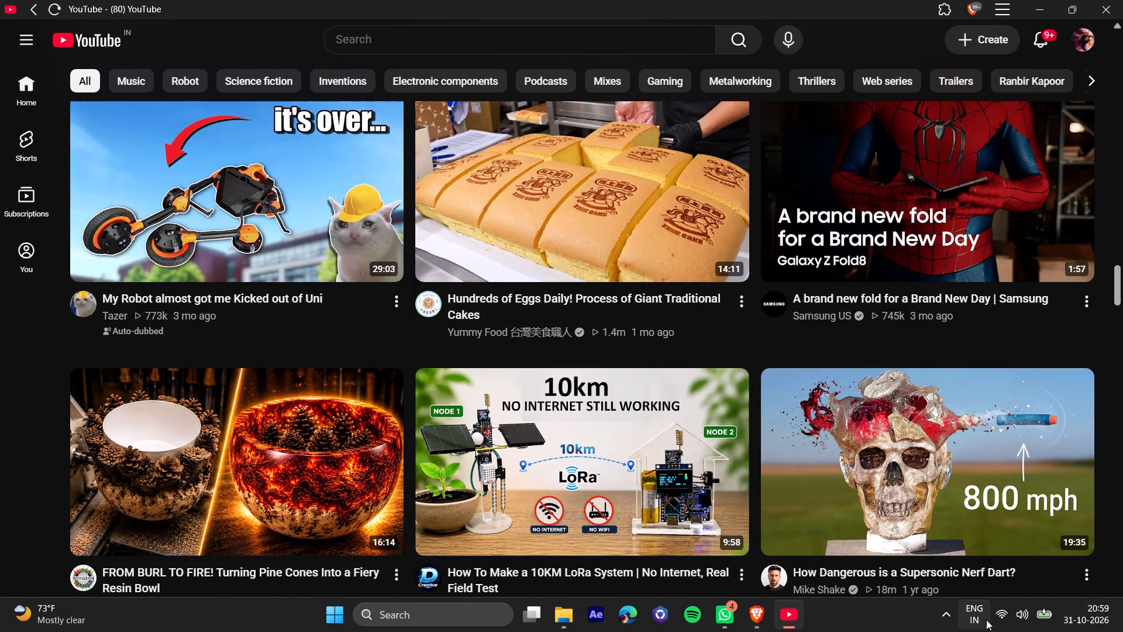
Show the hidden background apps in the system tray.
{"action": "left_click", "coordinate": [945, 612]}
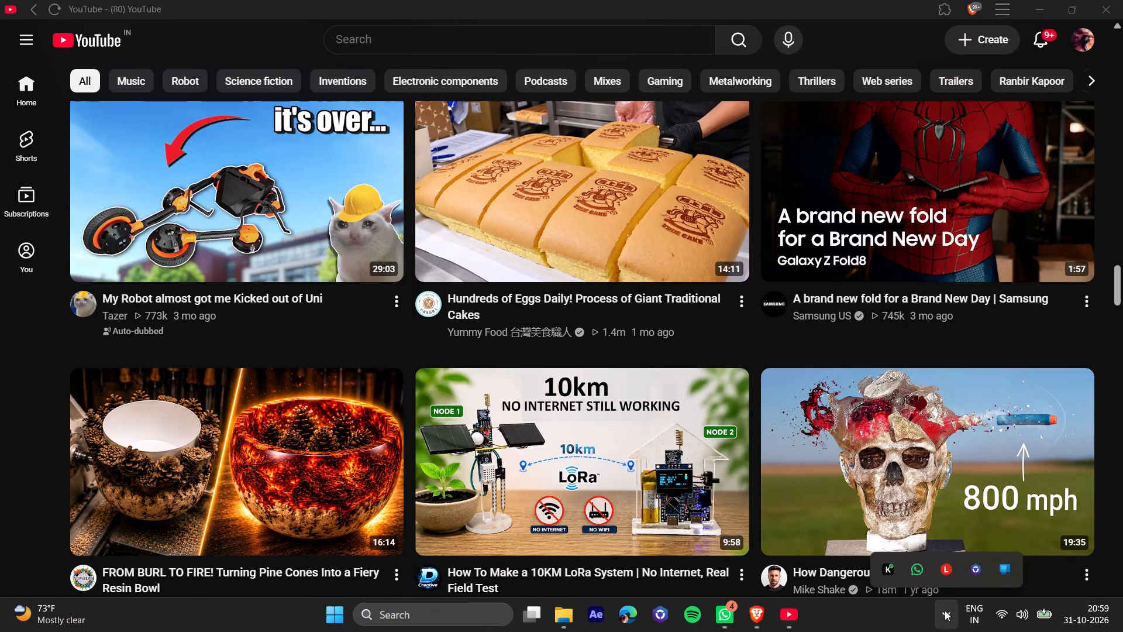